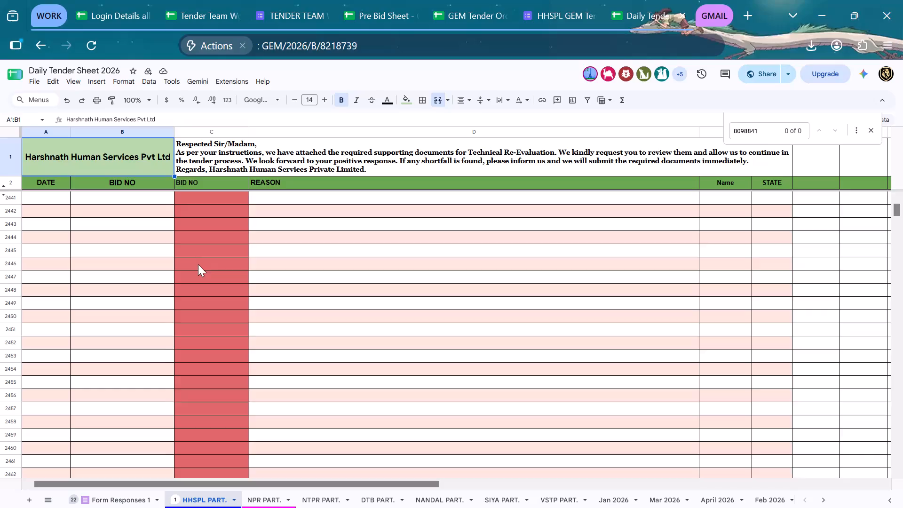
Select the block of bid numbers in column B of the HHSPL PART. sheet, from GEM/2026/B/8156928 in row 2441 downward.
scroll(198, 264, up, 2)
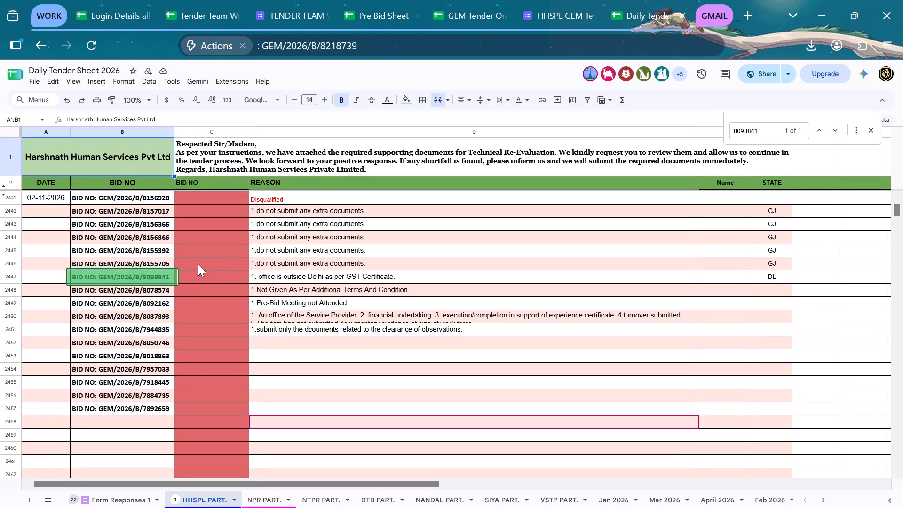
scroll(198, 264, up, 2)
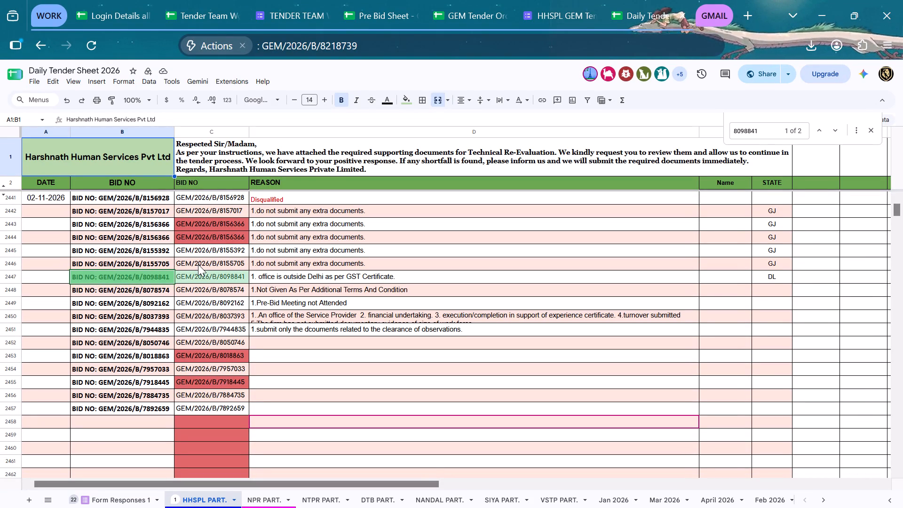
drag(152, 196, 135, 395)
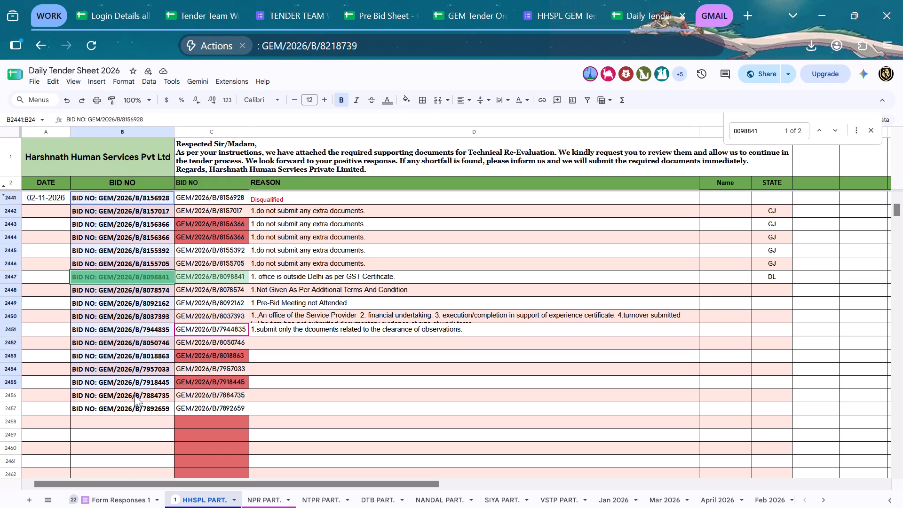
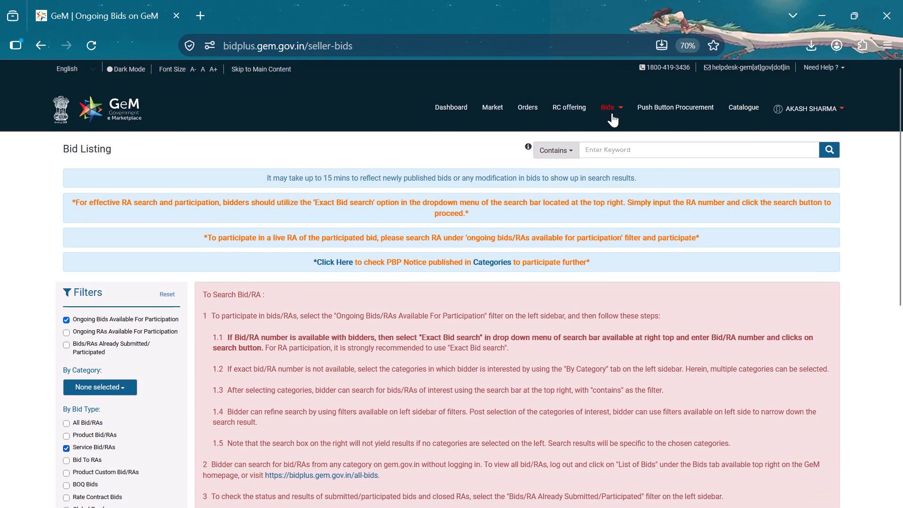
Locate the By Category filter on the GeM Bid Listing page in Firefox.
scroll(142, 295, down, 2)
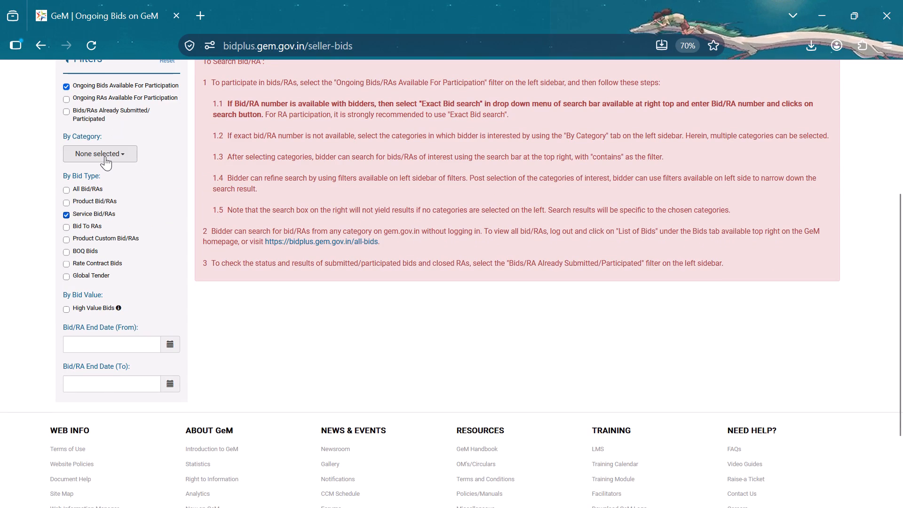
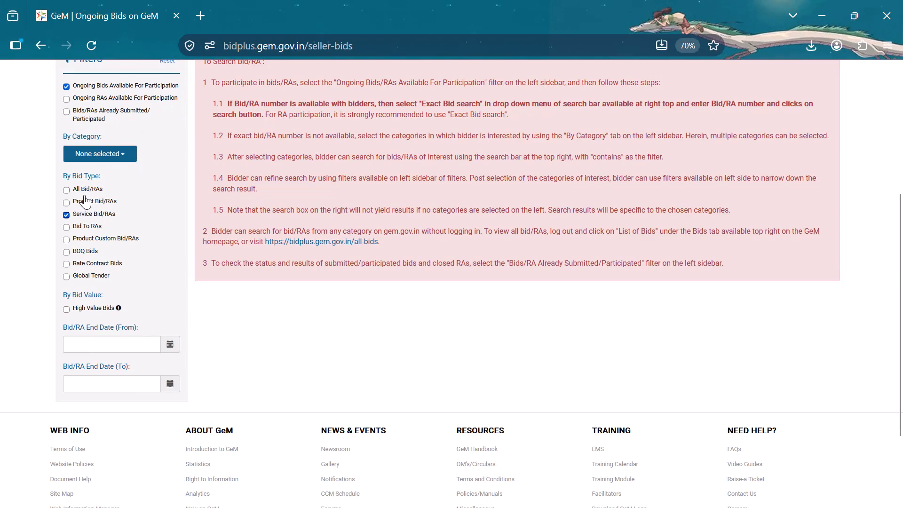
Filter by category for Facility Management Service, Healthcare Resource Outsourcing, Hiring Of Professionals, and the first two Manpower Outsourcing Services entries.
click(115, 146)
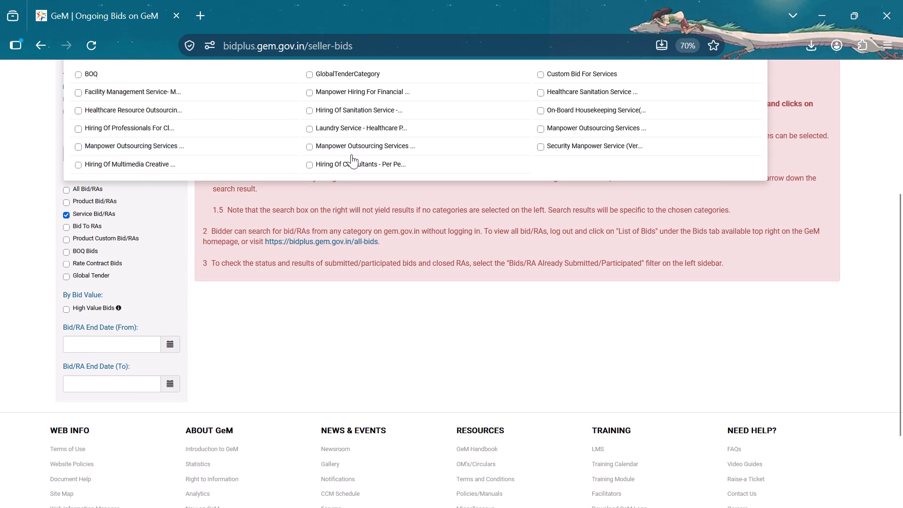
click(150, 97)
click(149, 106)
click(146, 125)
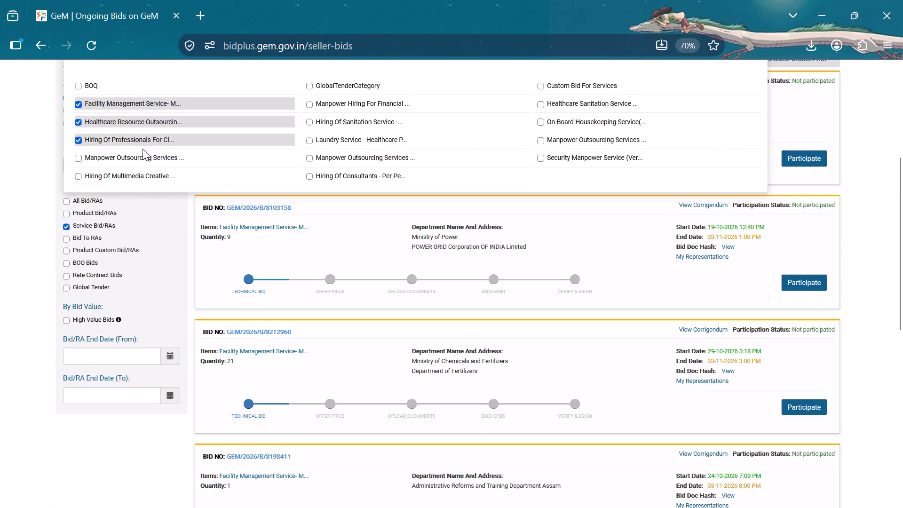
click(141, 152)
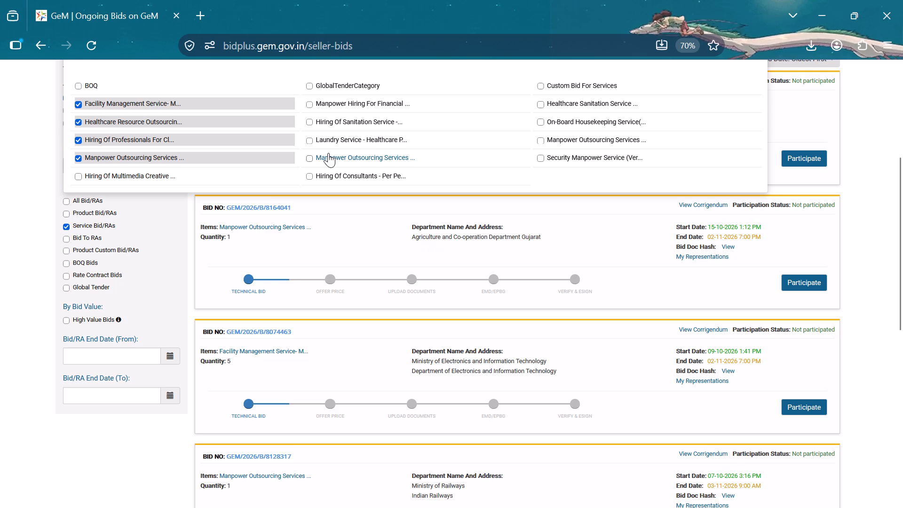
double_click(328, 153)
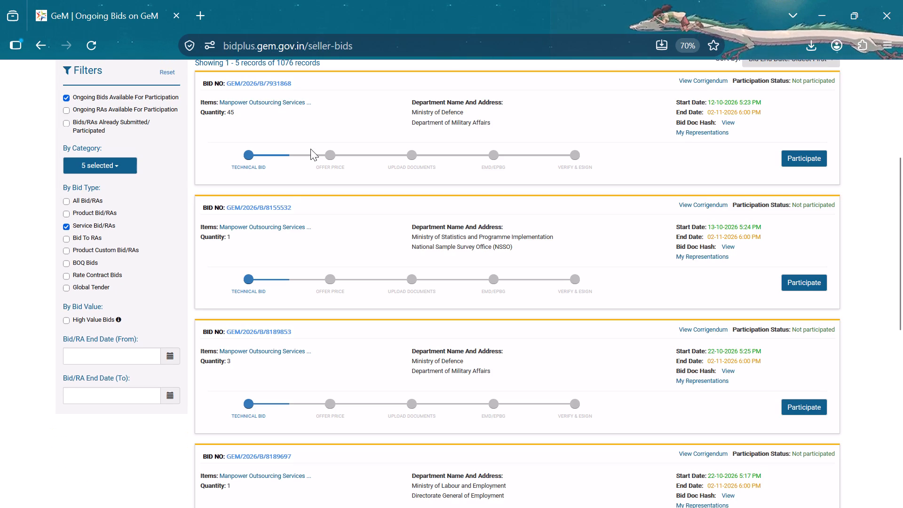
click(143, 153)
click(130, 157)
click(137, 168)
click(122, 166)
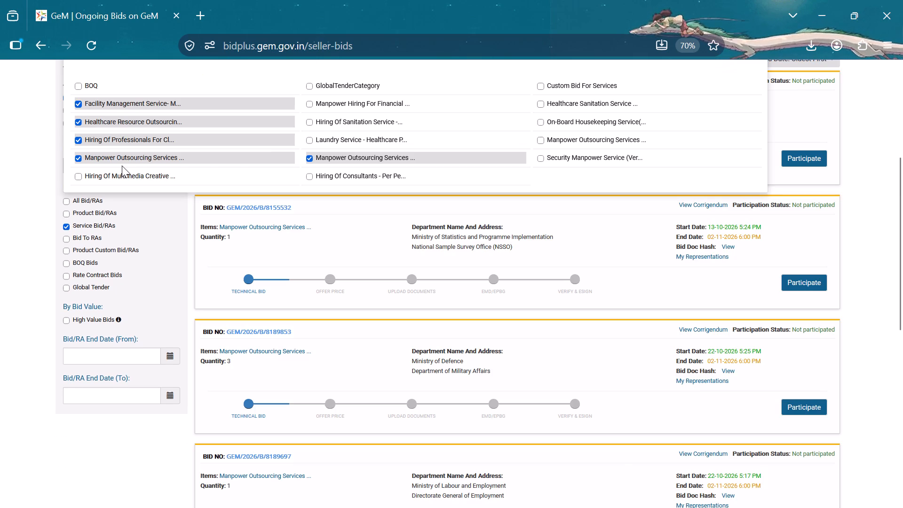
Add Manpower Hiring For Financial, Hiring Of Sanitation Service, the third Manpower Outsourcing Services, On-Board Housekeeping Service and Healthcare Sanitation Service to the category filter.
click(330, 119)
click(338, 98)
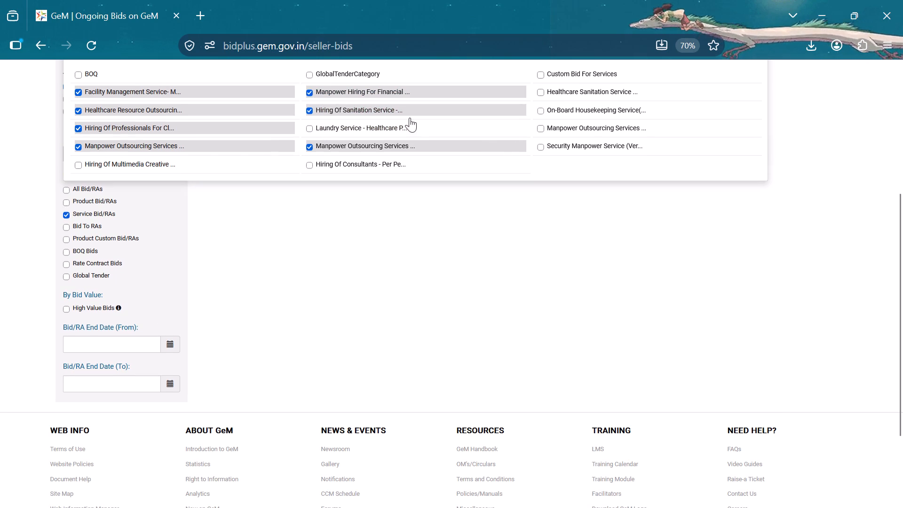
scroll(555, 143, up, 1)
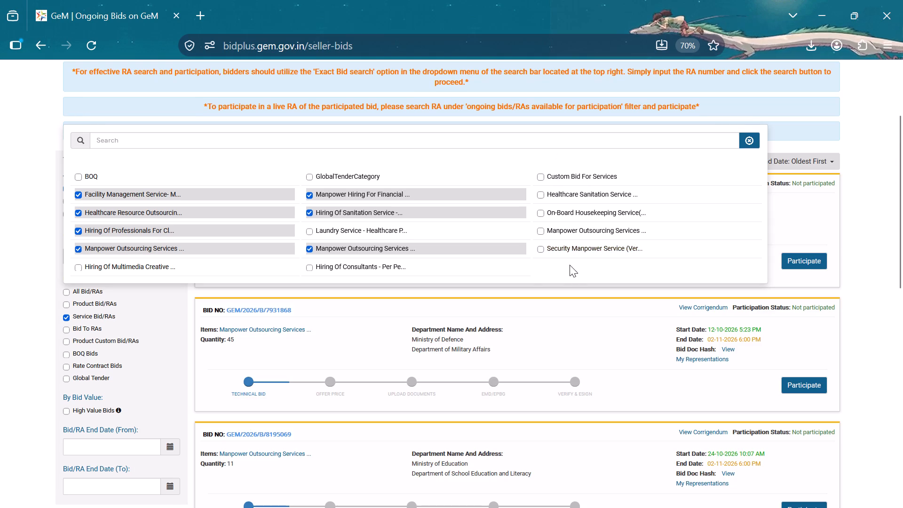
click(573, 230)
click(578, 214)
click(585, 195)
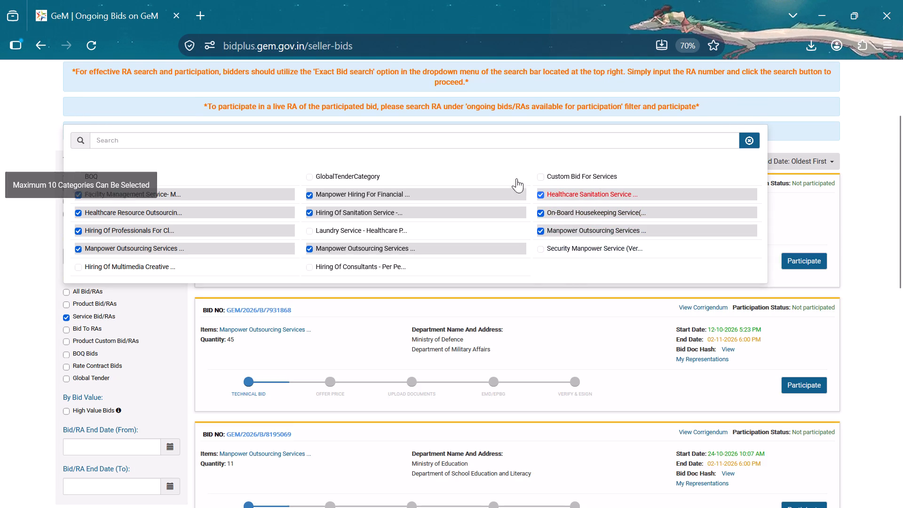
click(0, 325)
Set both the Bid/RA End Date From and To filters to 2026-11-03.
scroll(182, 388, down, 1)
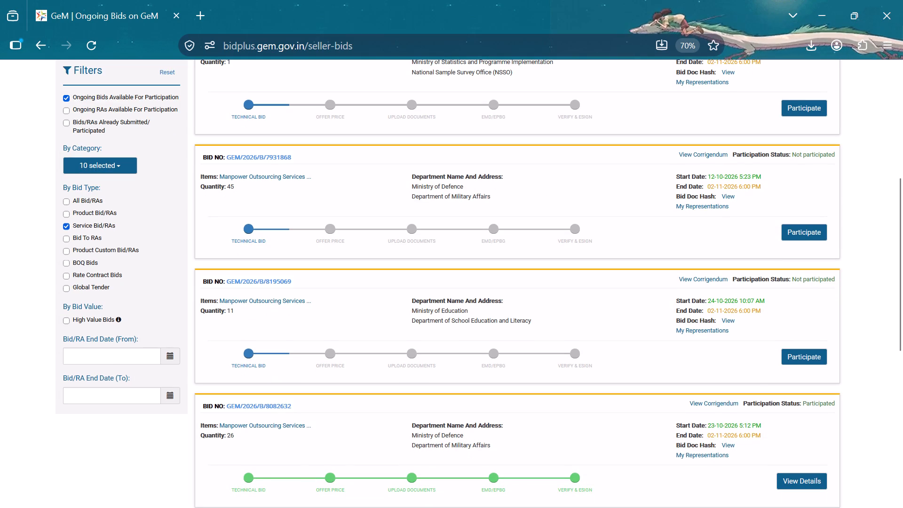
click(107, 360)
click(122, 413)
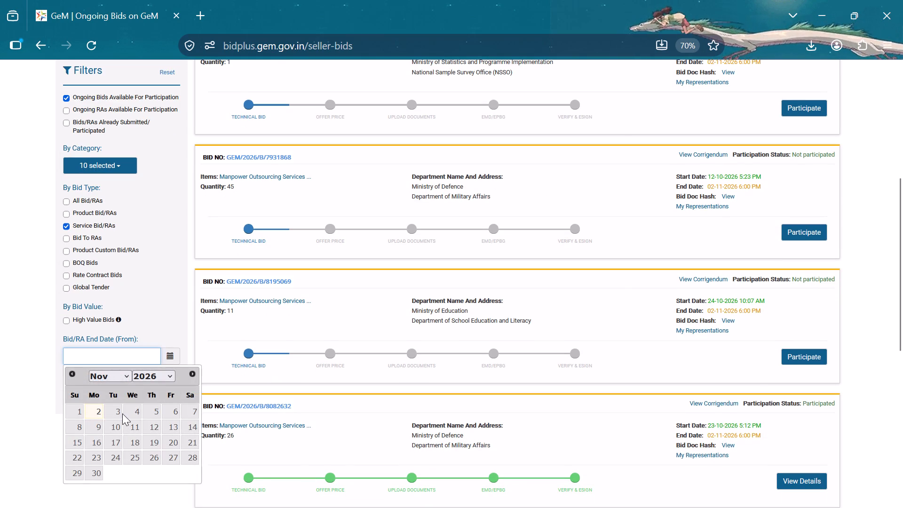
click(115, 363)
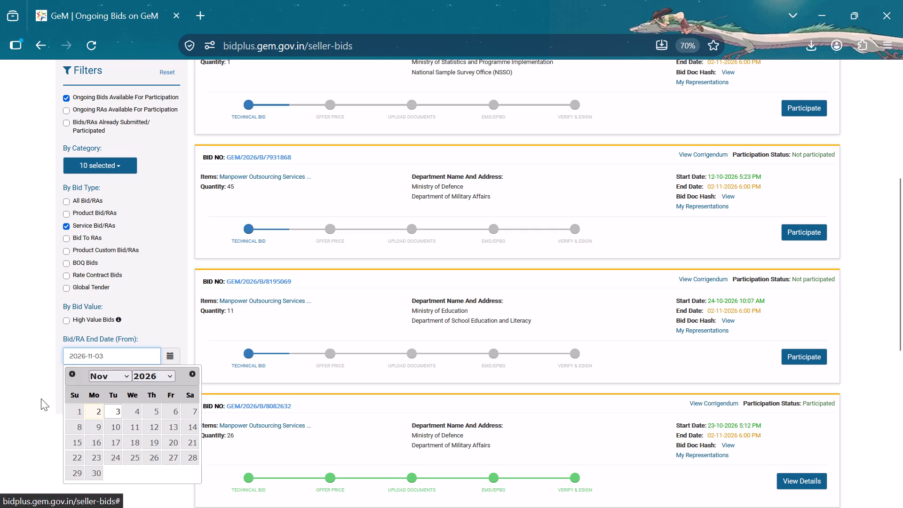
click(41, 398)
click(103, 405)
click(107, 395)
click(112, 310)
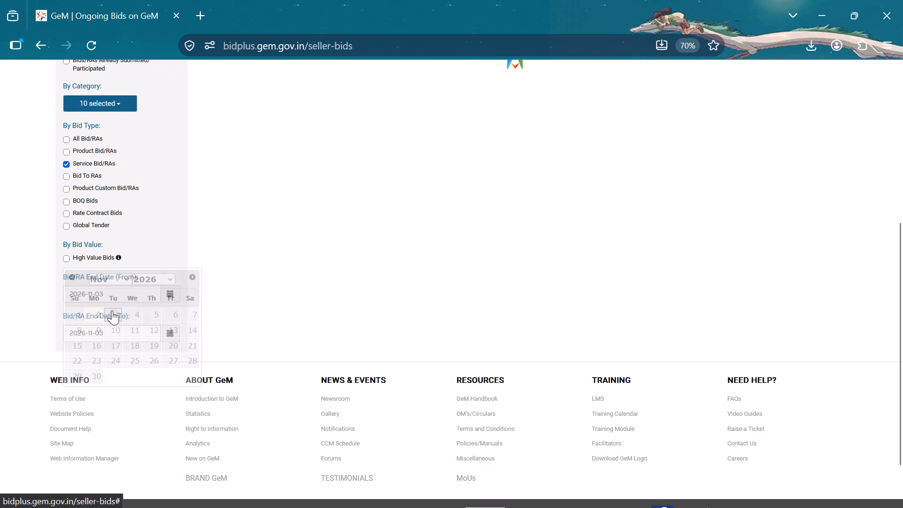
Look through the first page of filtered bids, checking items, departments, end dates and participation status.
scroll(238, 201, up, 1)
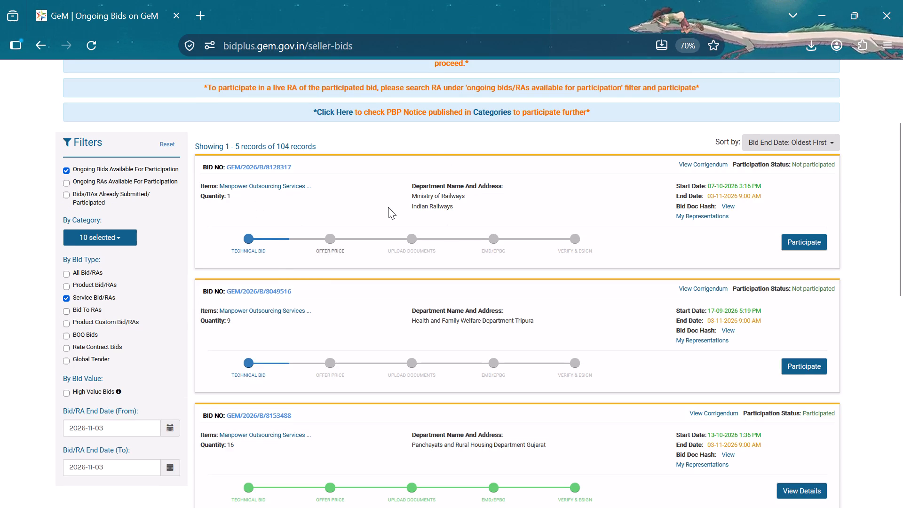
scroll(391, 203, down, 8)
scroll(391, 203, up, 2)
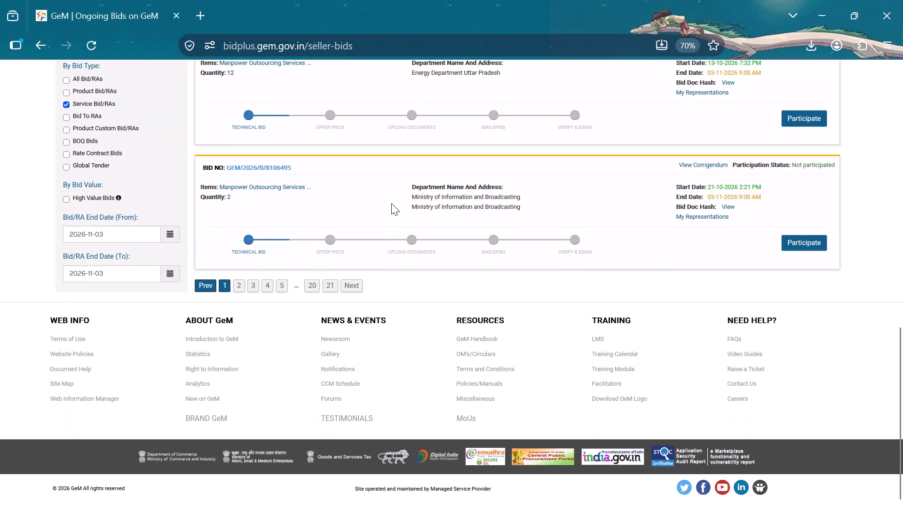
scroll(391, 203, up, 6)
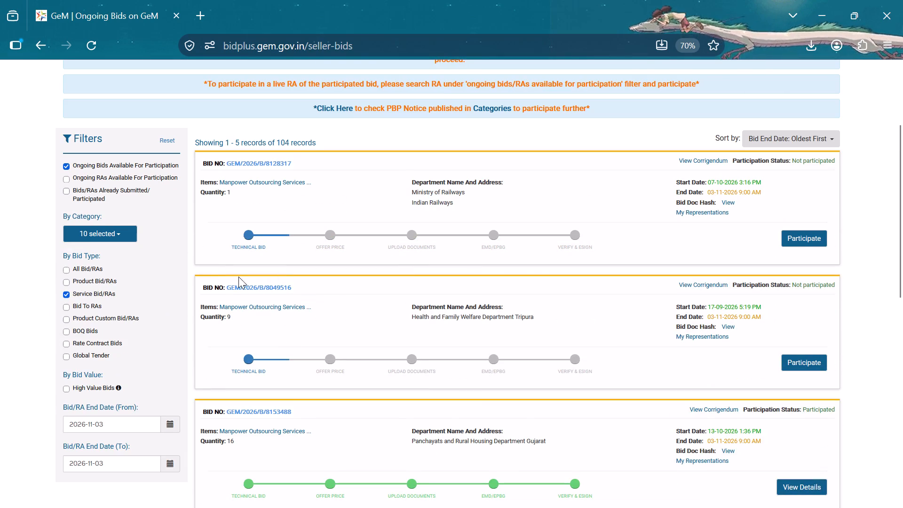
scroll(321, 278, down, 1)
scroll(252, 302, down, 1)
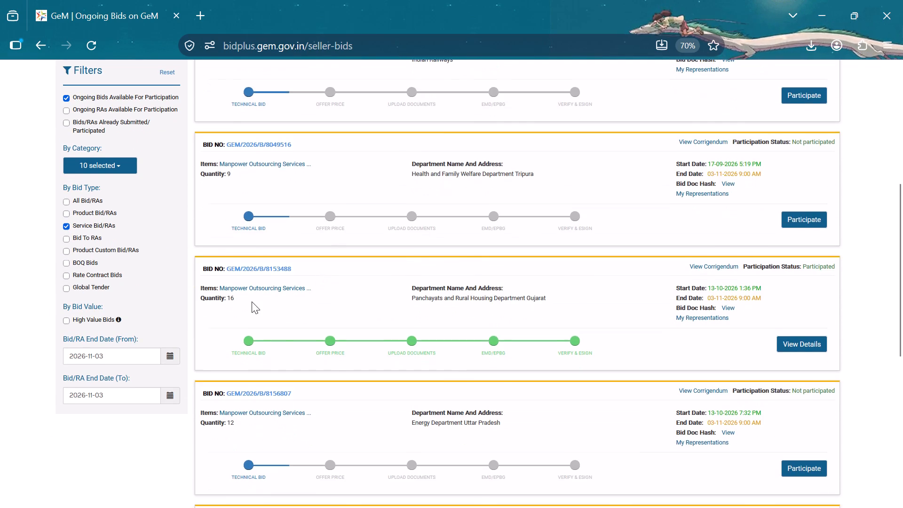
scroll(252, 302, down, 3)
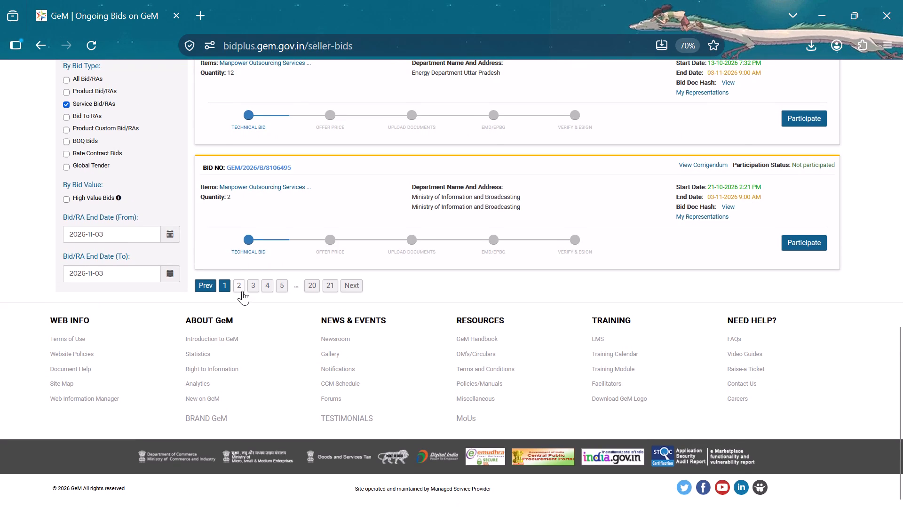
Go to page 2 of the bid results and open the document for bid GEM/2026/B/8150620.
click(242, 289)
scroll(242, 289, up, 1)
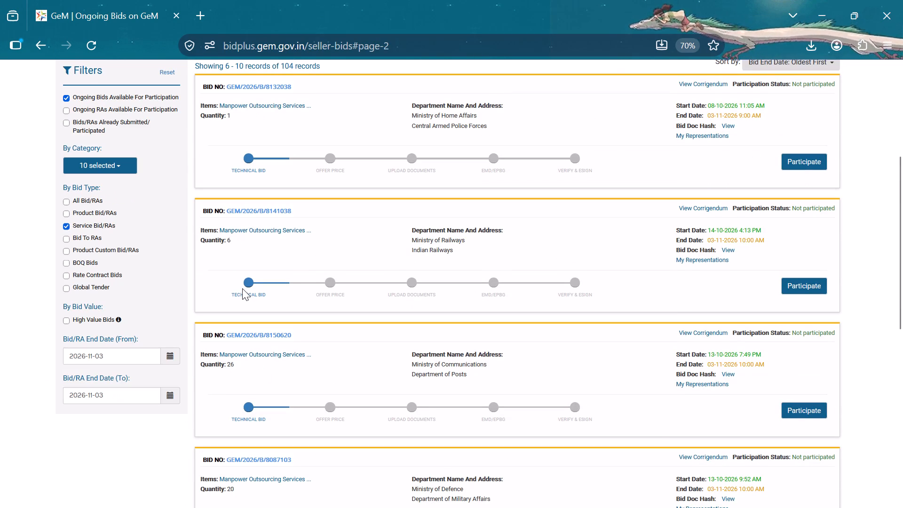
scroll(243, 286, down, 1)
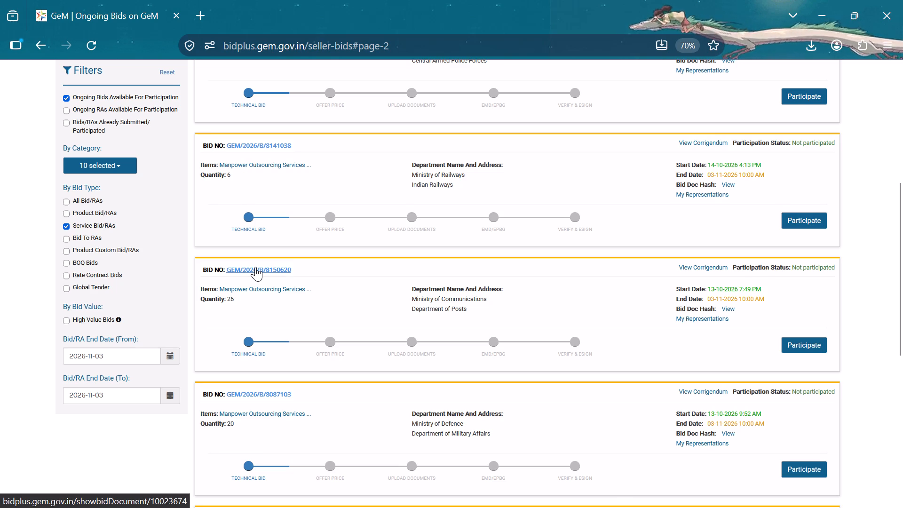
click(255, 267)
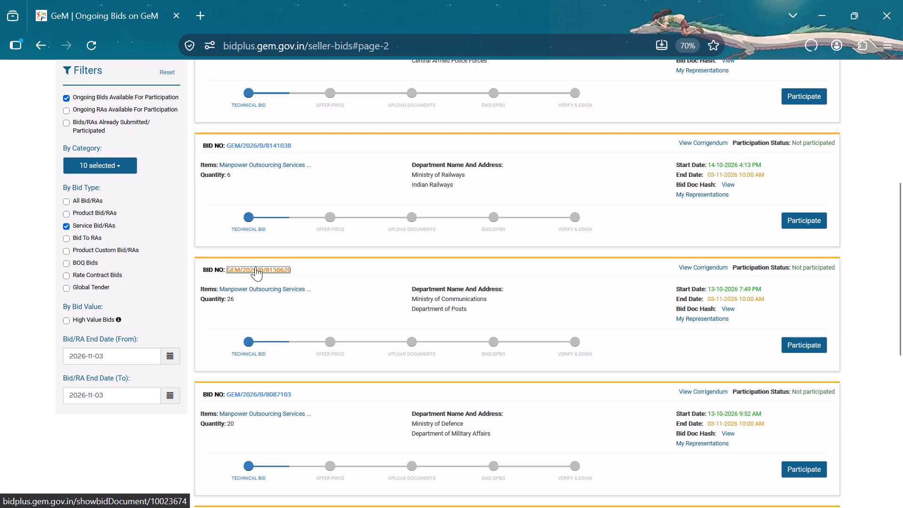
click(276, 276)
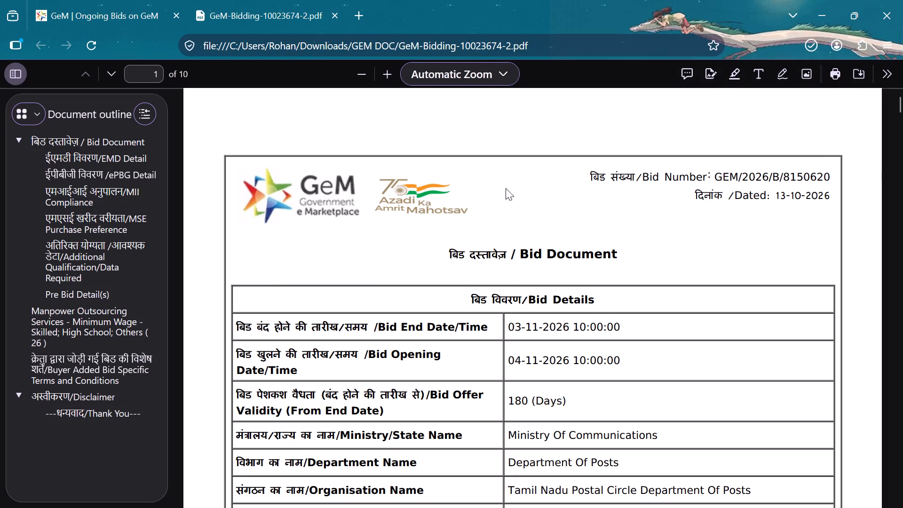
Review the bid details on the first pages, including contract period, turnover and experience criteria, EMD and type of bid.
scroll(512, 395, down, 1)
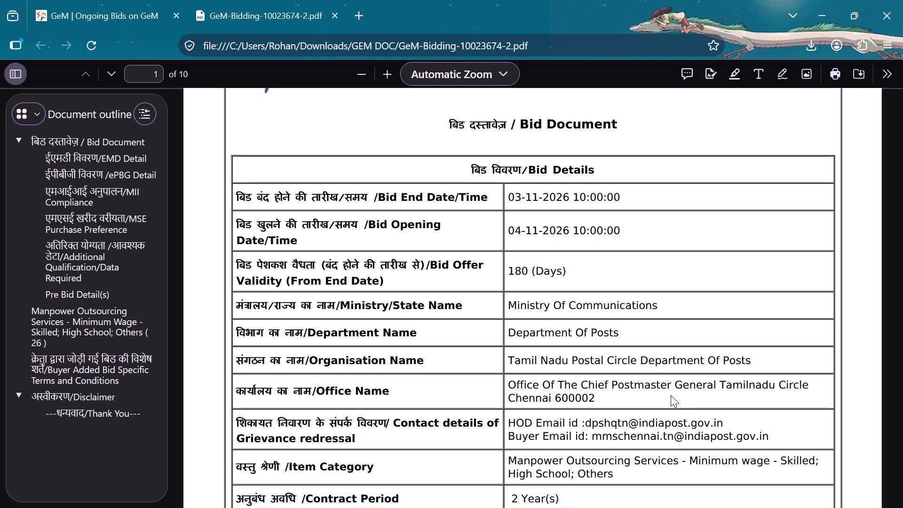
scroll(671, 395, down, 2)
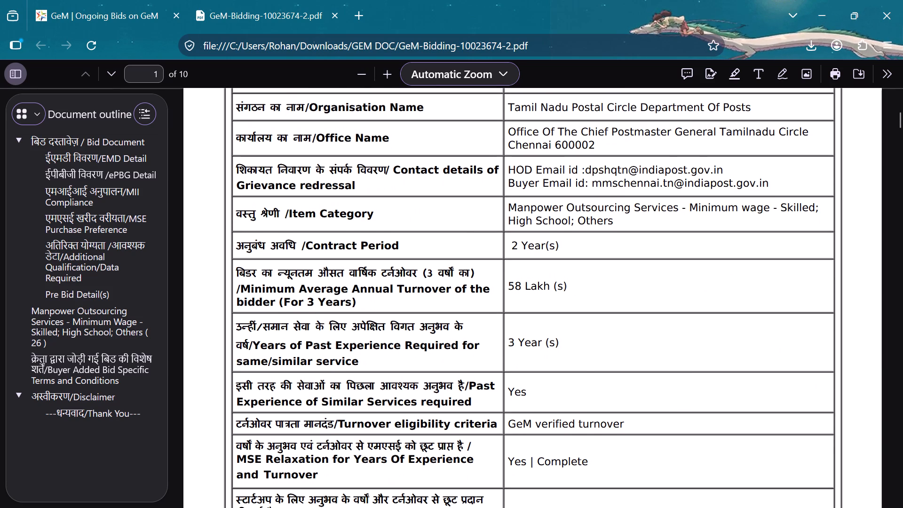
click(333, 247)
drag(333, 247, 429, 245)
scroll(517, 122, up, 1)
scroll(555, 225, down, 3)
scroll(472, 286, down, 9)
scroll(472, 286, up, 1)
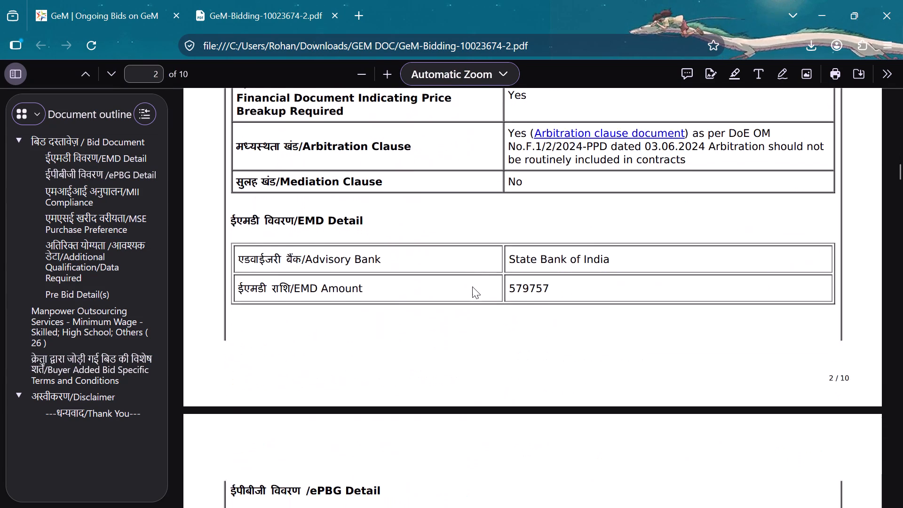
scroll(472, 286, up, 1)
scroll(385, 230, up, 1)
double_click(331, 156)
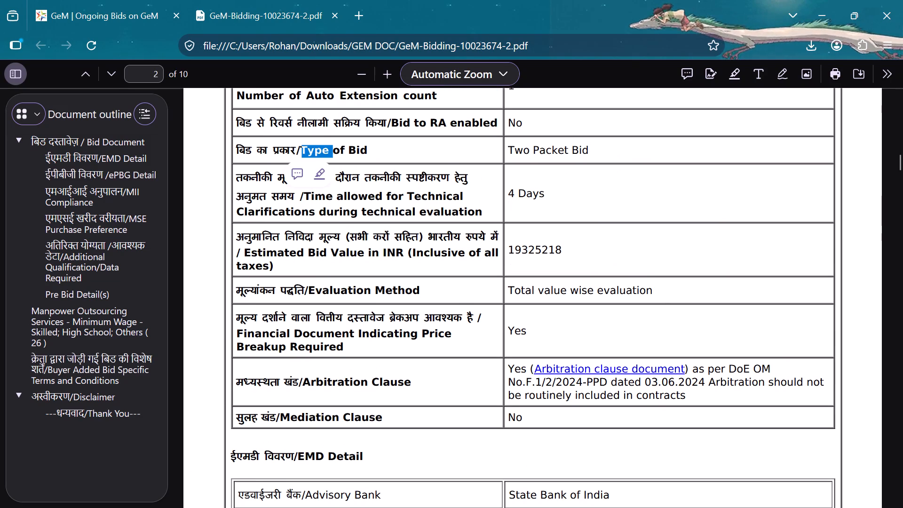
Examine the Pre Bid Details and the technical specifications of the manpower outsourcing service in the bid document.
scroll(436, 345, down, 9)
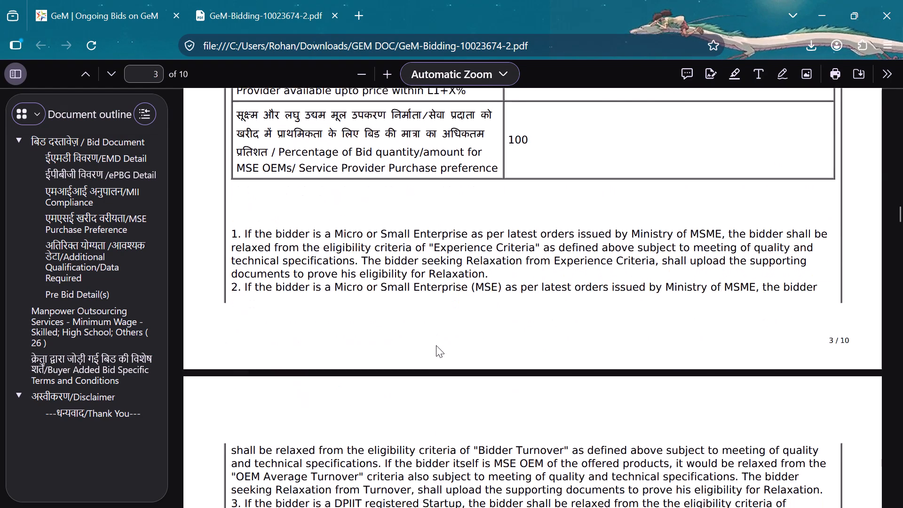
scroll(436, 345, down, 13)
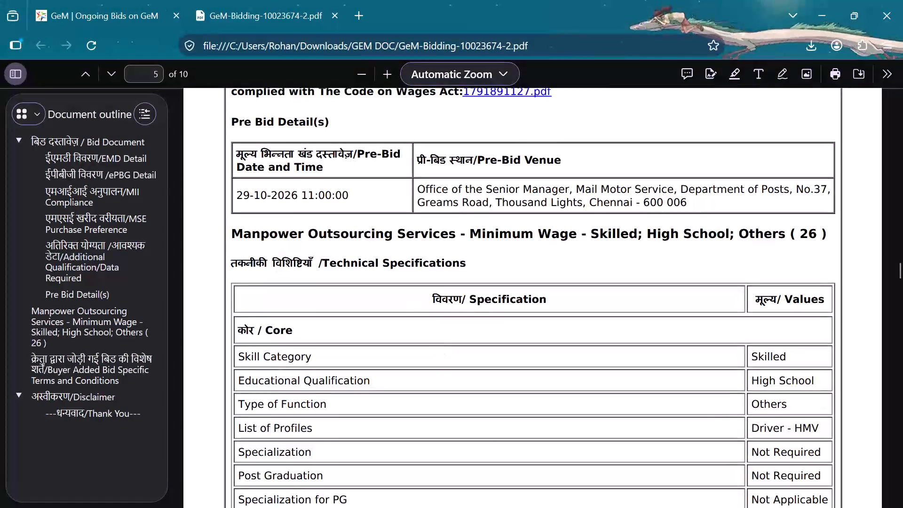
drag(284, 201, 576, 203)
click(577, 203)
scroll(577, 203, up, 1)
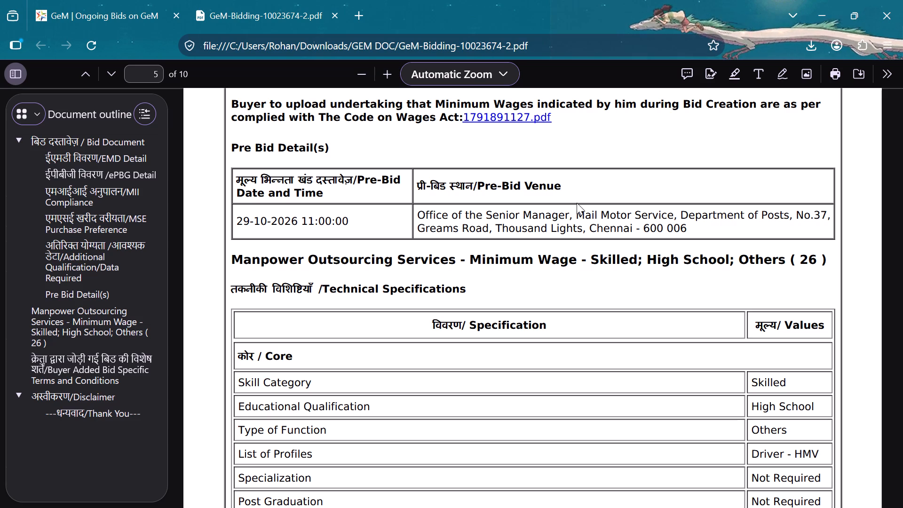
scroll(577, 203, up, 1)
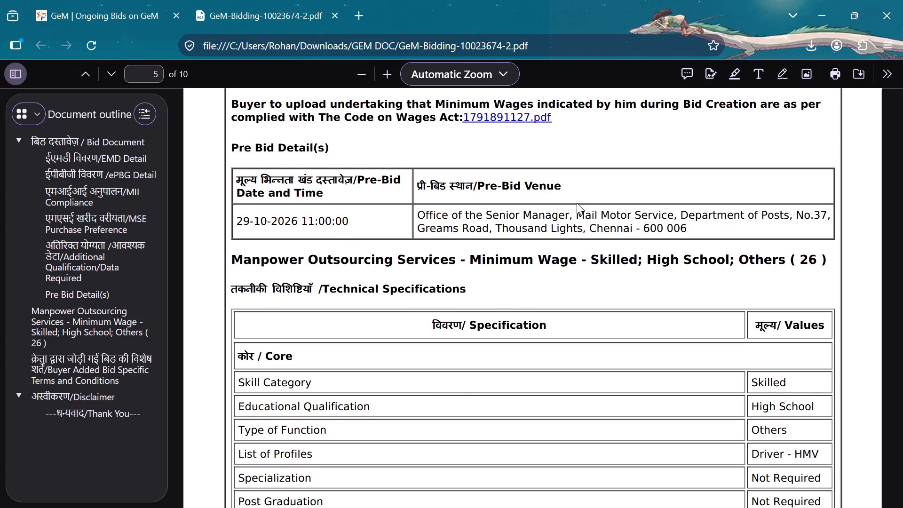
scroll(577, 203, up, 1)
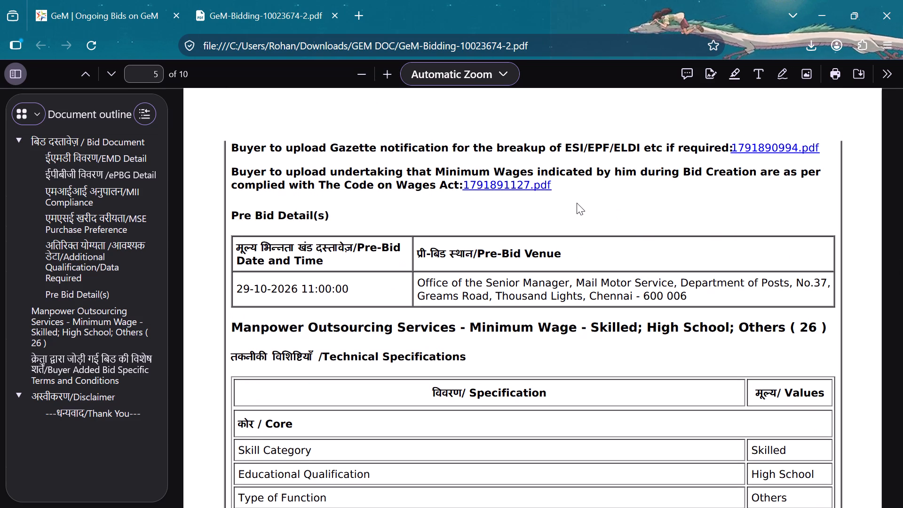
scroll(577, 203, down, 1)
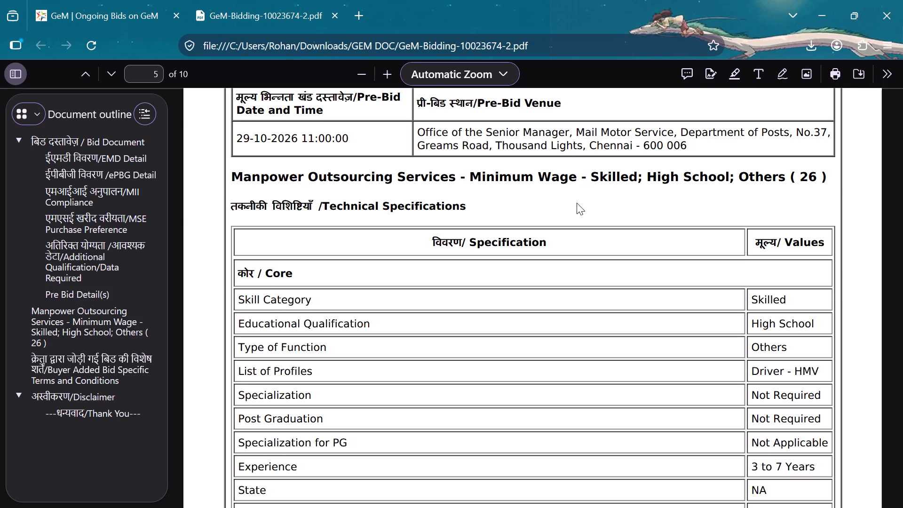
Return to the Bid Details table on page 2 and highlight the Type of Bid row to check it.
scroll(577, 203, up, 20)
scroll(577, 203, up, 4)
scroll(577, 203, down, 1)
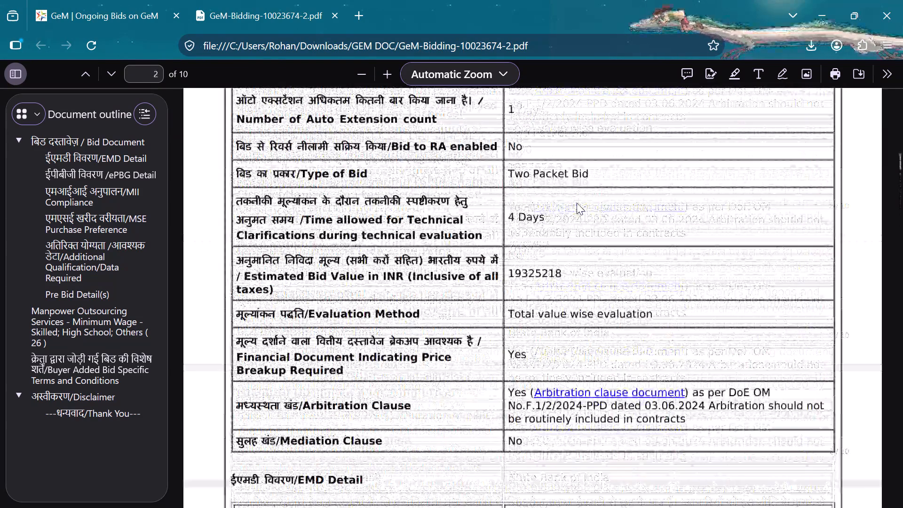
double_click(309, 171)
drag(309, 171, 572, 176)
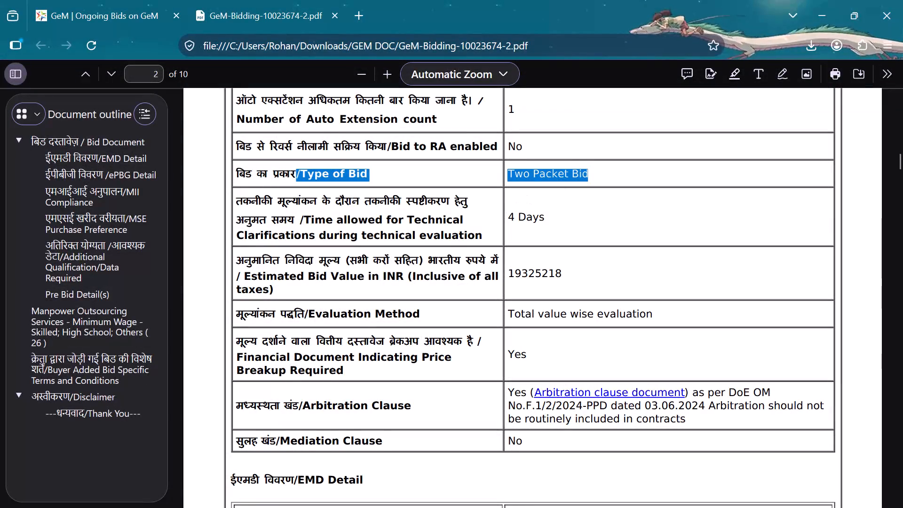
drag(572, 176, 573, 176)
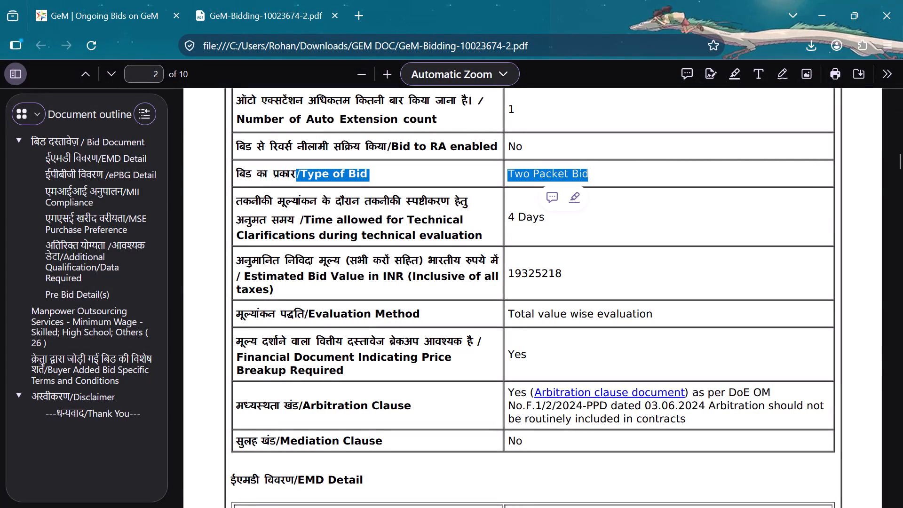
scroll(487, 246, down, 1)
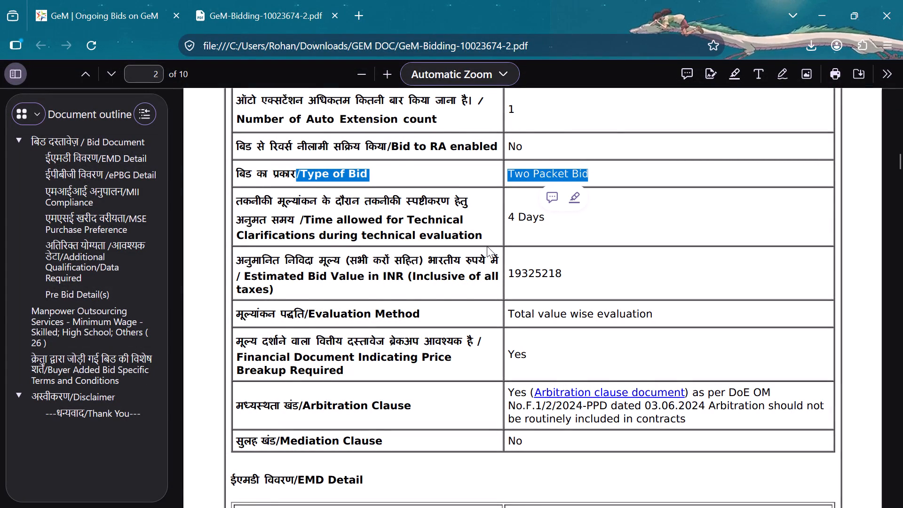
Open the Scope of work, Gazette notification and Minimum Wages undertaking attachments of the bid document, each in its own new tab.
scroll(487, 246, down, 10)
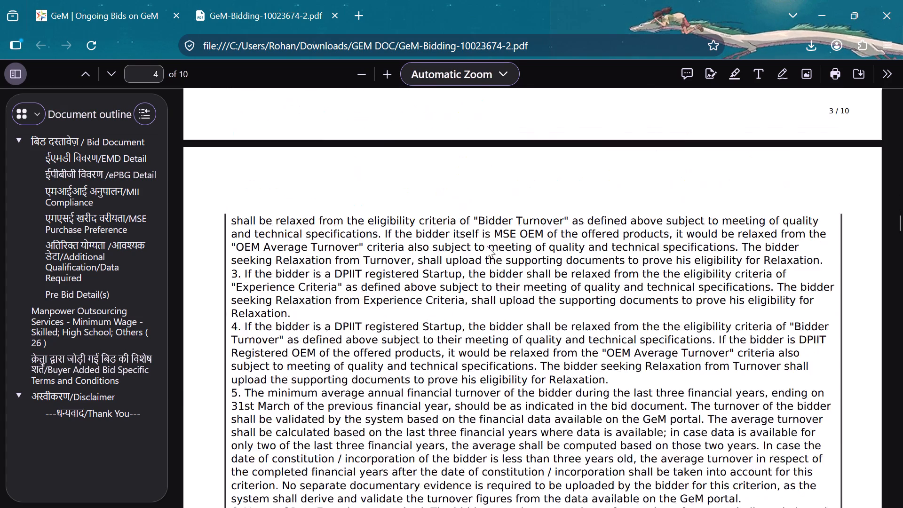
scroll(487, 246, down, 11)
right_click(459, 164)
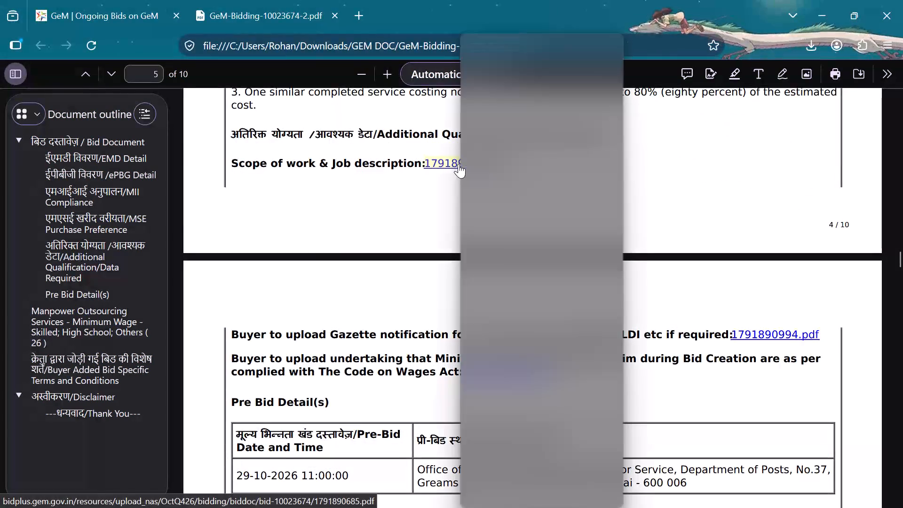
click(529, 44)
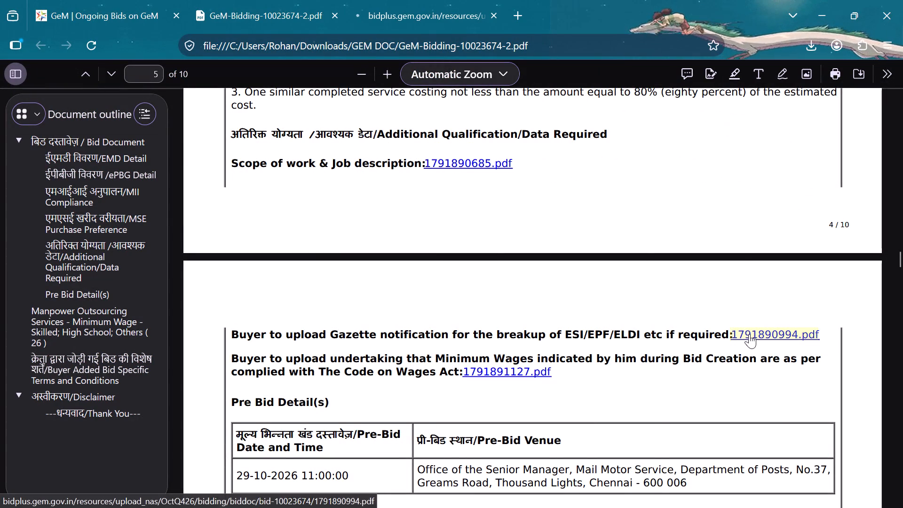
right_click(749, 334)
click(662, 15)
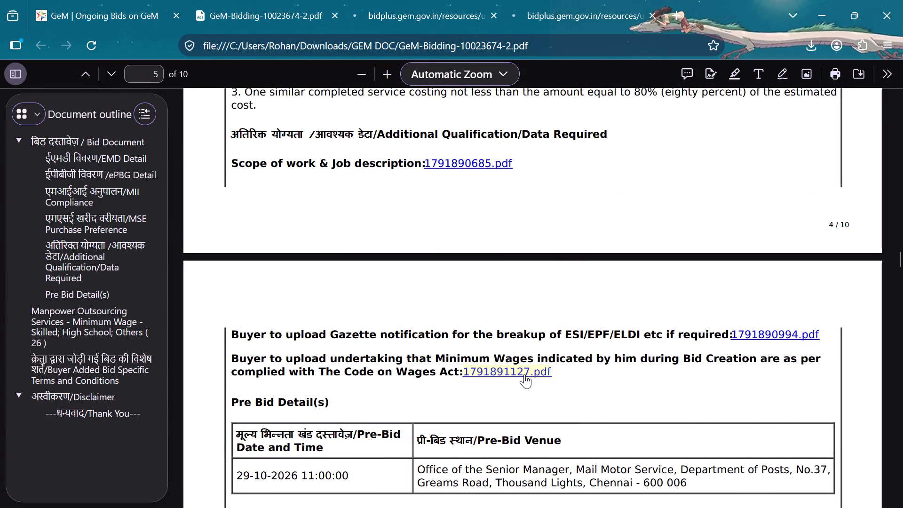
right_click(524, 374)
click(568, 23)
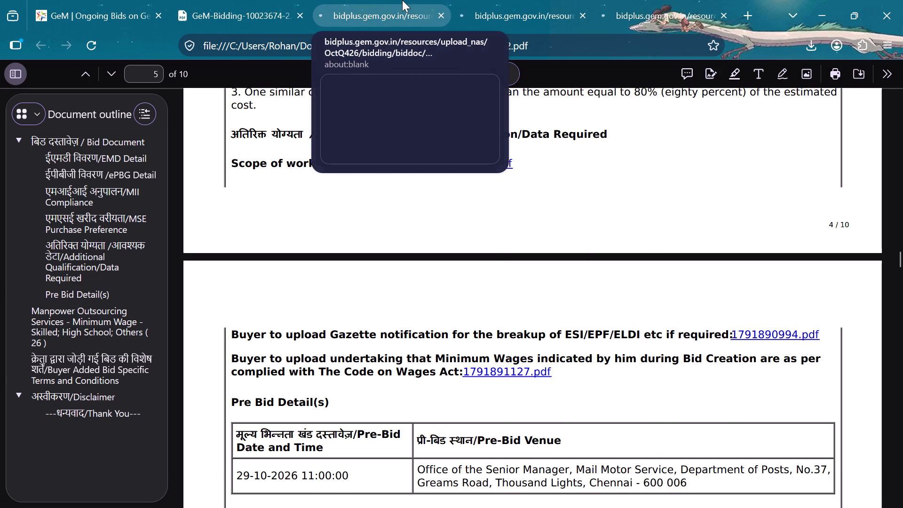
Look over the three opened attachments and read the additional terms and conditions in the Scope of work file 1791890685.pdf.
click(370, 0)
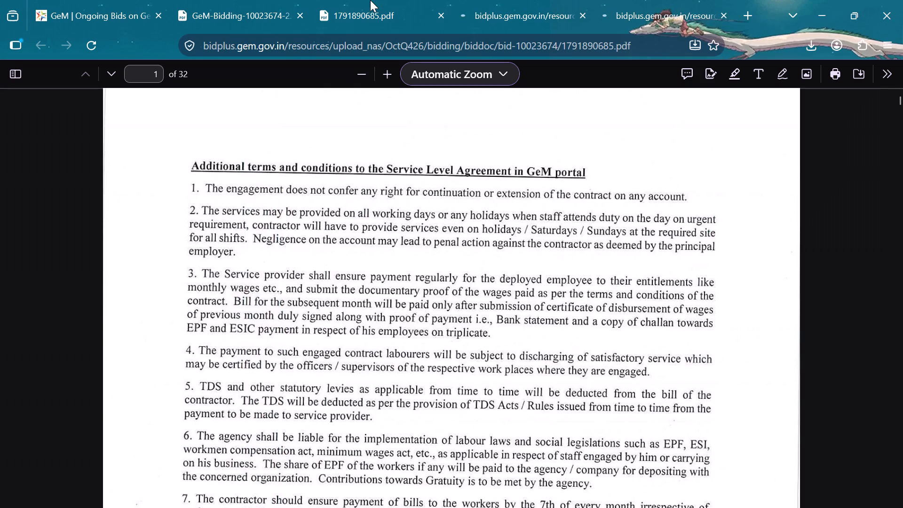
click(485, 0)
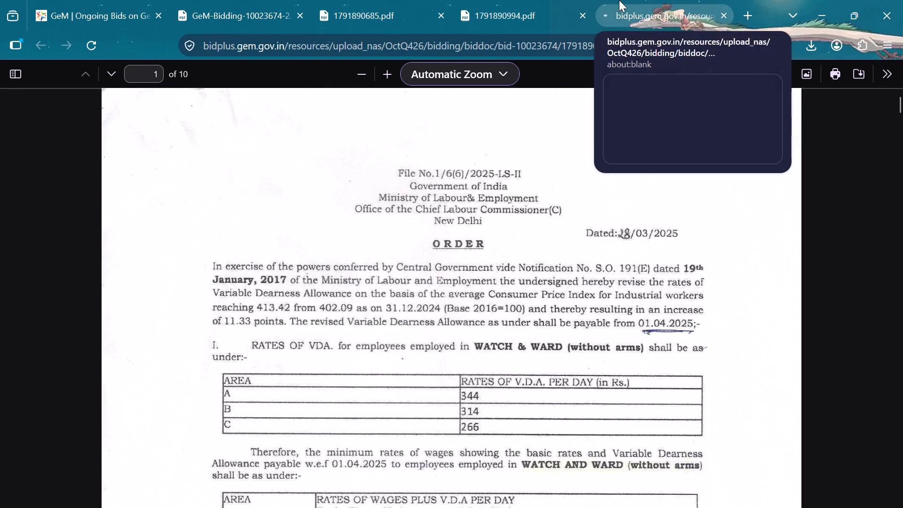
click(574, 0)
click(666, 0)
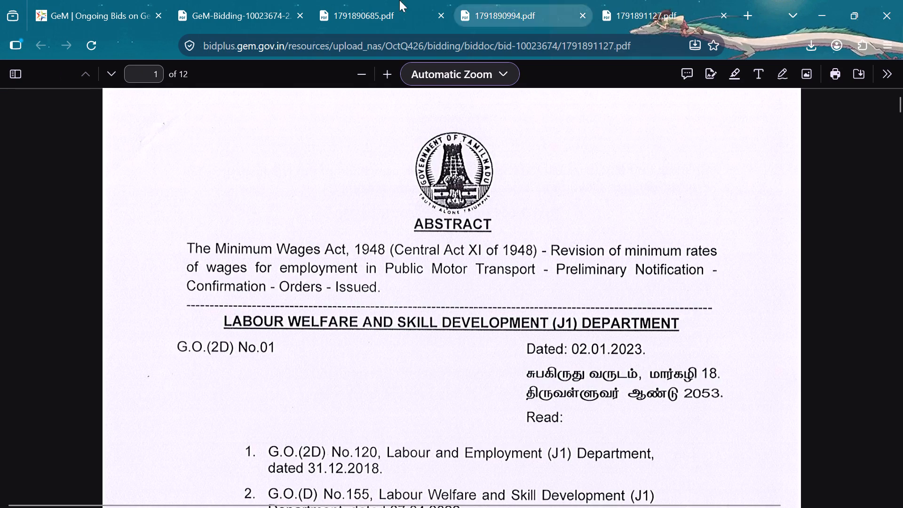
click(378, 0)
scroll(463, 286, down, 5)
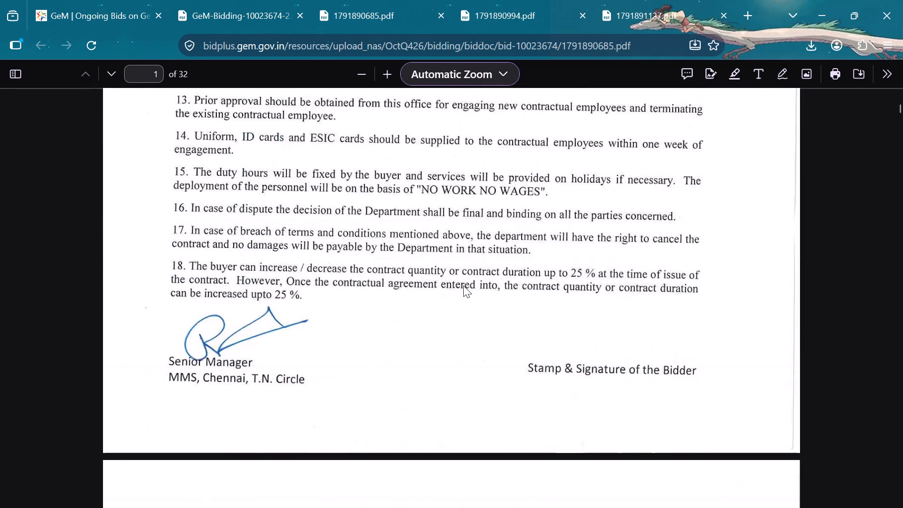
scroll(463, 286, down, 7)
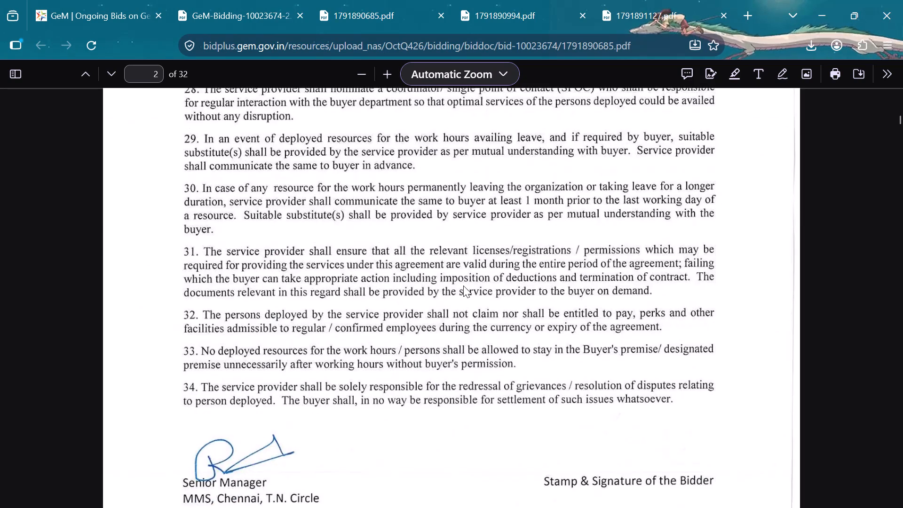
scroll(463, 286, down, 3)
Return to the first page of the bid document and select the bid number GEM/2026/B/8150620.
click(251, 0)
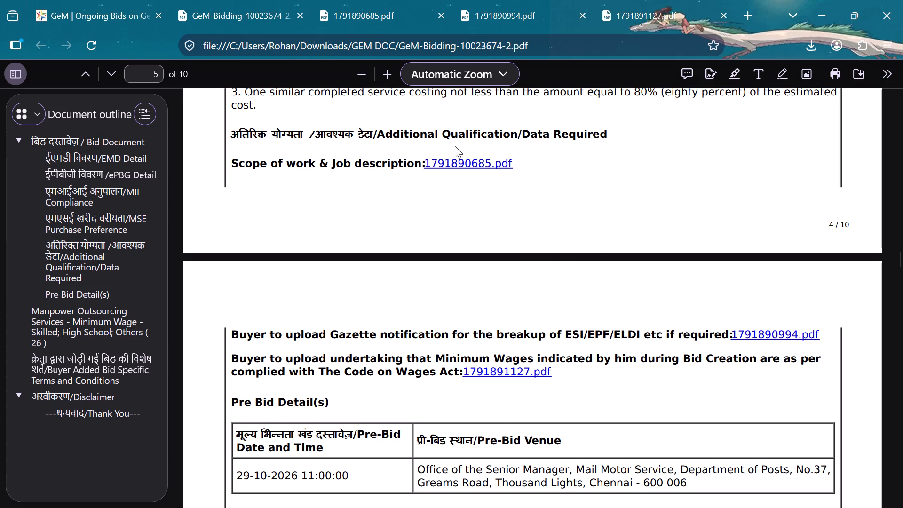
key(ctrl+Up)
double_click(729, 173)
key(ctrl+shift+Right)
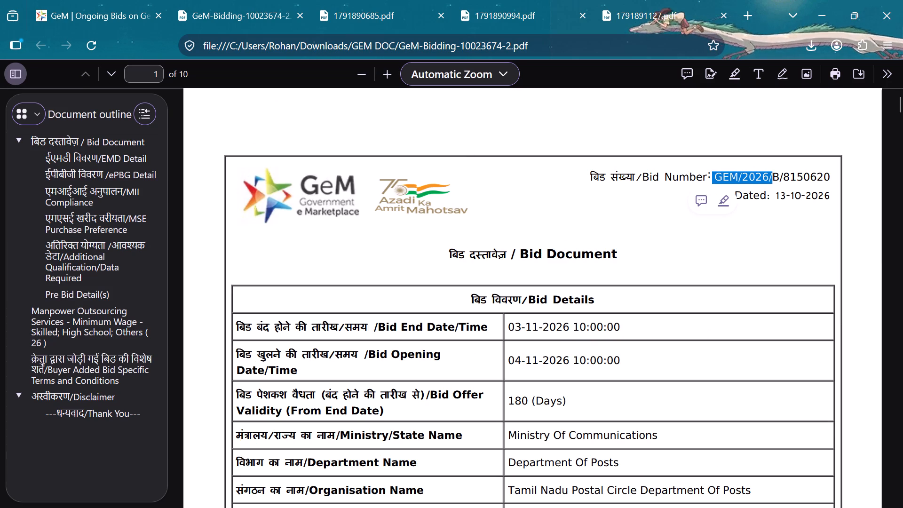
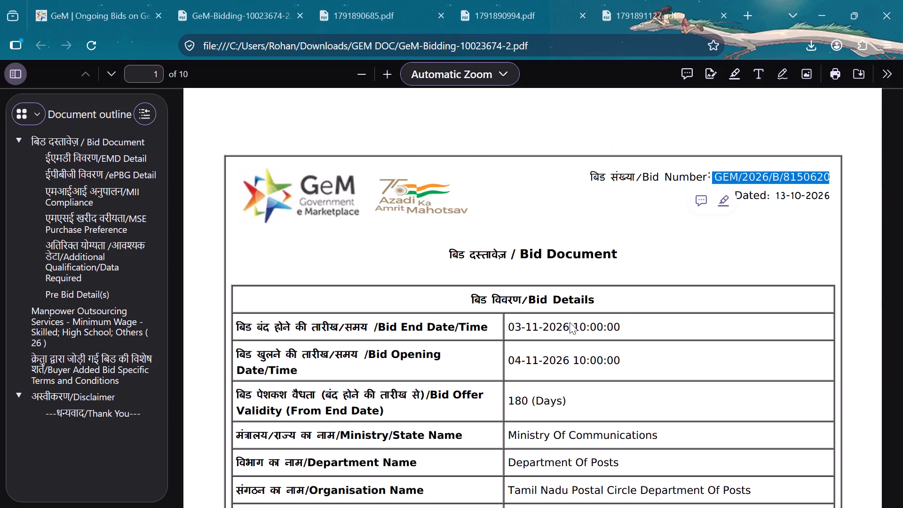
Look through the bid document's attachment links, pre-bid details and the Consignees/Reporting Officer and Quantity table on page 6.
click(166, 0)
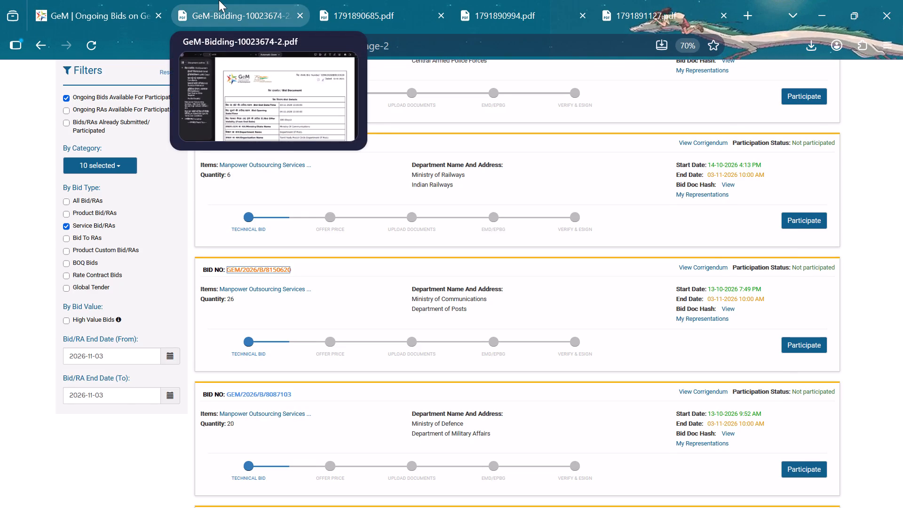
key(alt+Tab)
key(alt+Tab)
click(265, 0)
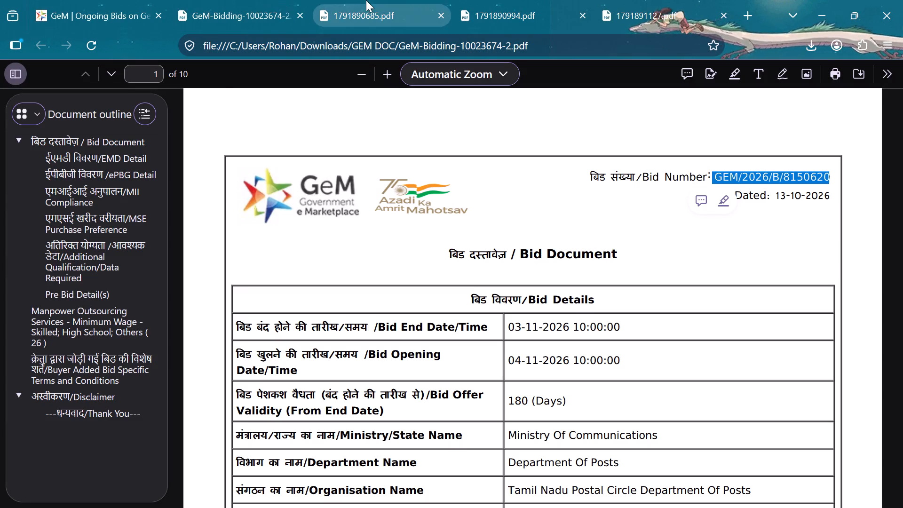
scroll(450, 209, down, 19)
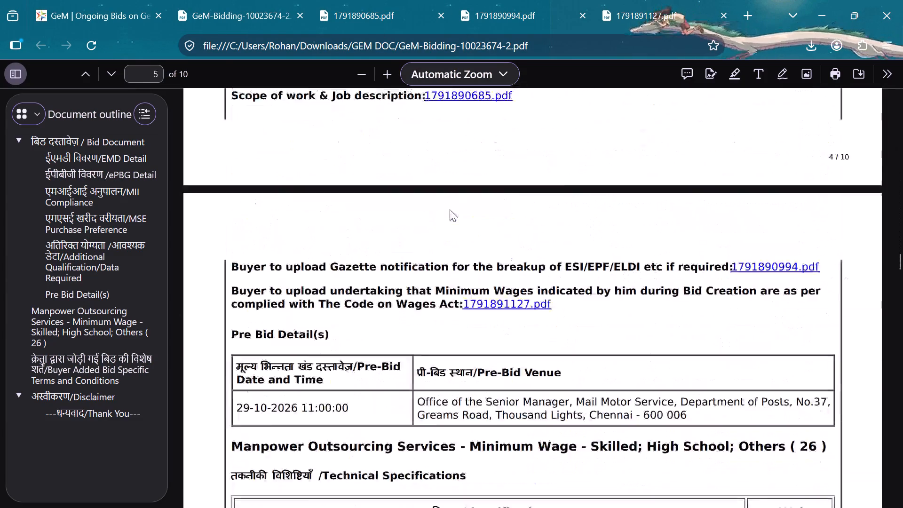
scroll(450, 209, down, 20)
scroll(450, 209, down, 3)
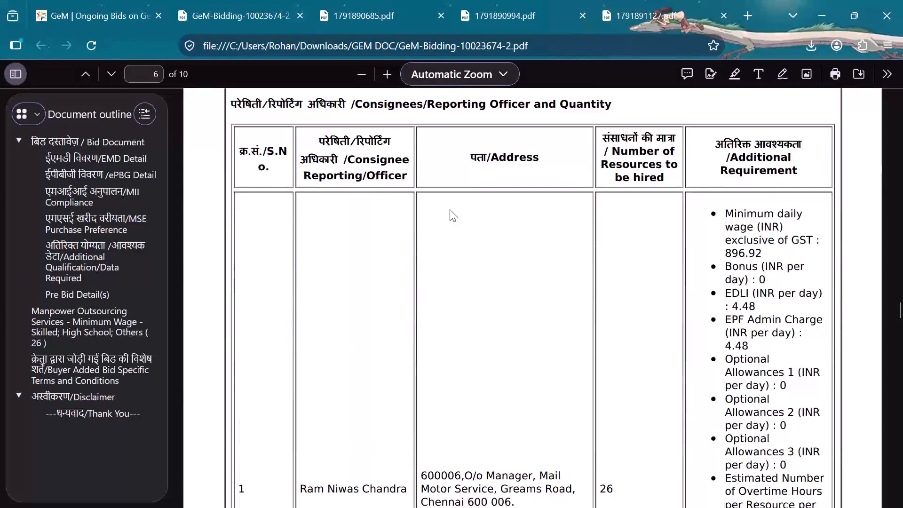
scroll(450, 209, down, 12)
scroll(450, 209, up, 8)
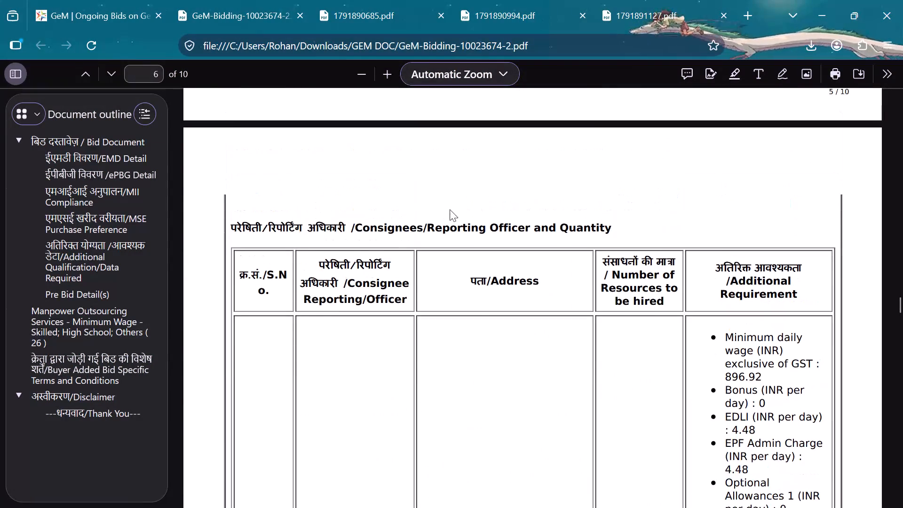
Search the Form Responses 1 sheet of Daily Tender Sheet 2026 for the copied bid number and inspect the start of the search text.
key(alt+Tab)
key(ctrl+f)
key(ctrl+v)
key(Right)
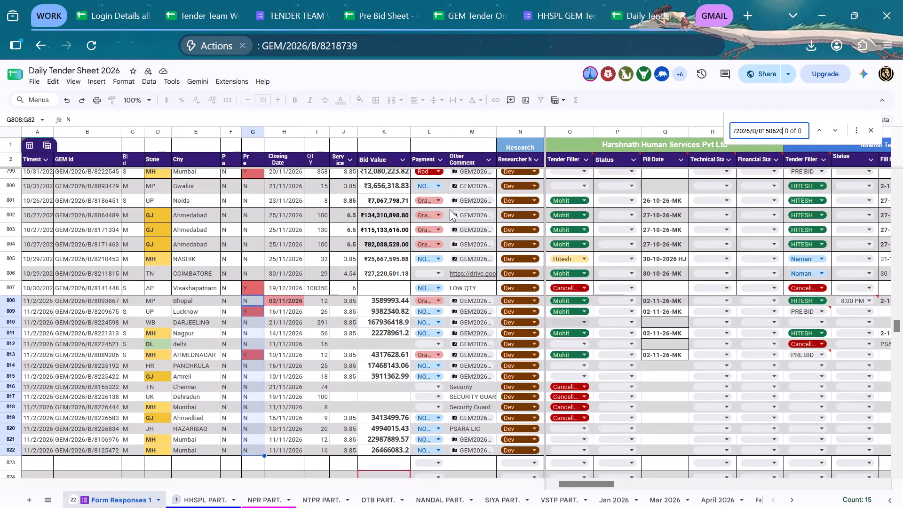
key(ctrl+Left)
key(ctrl+Left)
key(ctrl+Left)
key(ctrl+Left)
key(ctrl+Left)
key(ctrl+Left)
key(ctrl+Left)
key(ctrl+Left)
key(ctrl+Left)
key(ctrl+Left)
key(ctrl+Left)
key(ctrl+Left)
key(ctrl+Left)
key(ctrl+Left)
key(ctrl+Left)
key(ctrl+Left)
key(ctrl+Left)
key(ctrl+Left)
key(ctrl+Left)
key(ctrl+Left)
key(ctrl+Left)
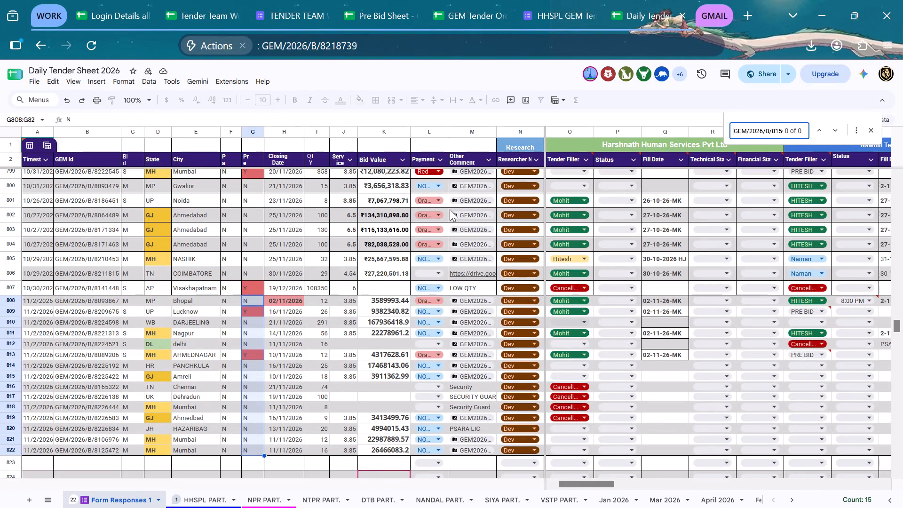
Recheck the bid number in the bid document, strip stray leading characters from the sheet's search text, copy GEM/2026/B/8150620 and search again.
key(alt+Tab)
scroll(429, 285, up, 20)
scroll(429, 285, up, 5)
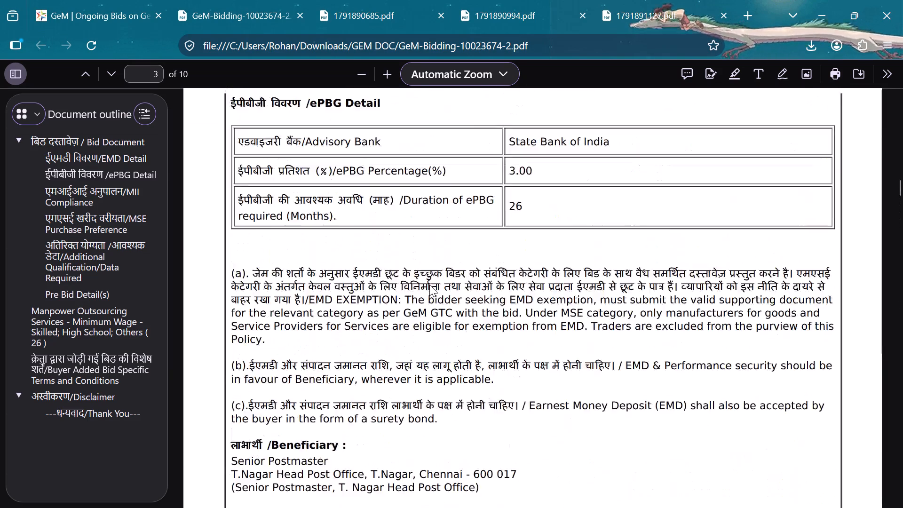
scroll(429, 285, up, 10)
scroll(429, 285, down, 1)
scroll(429, 285, up, 1)
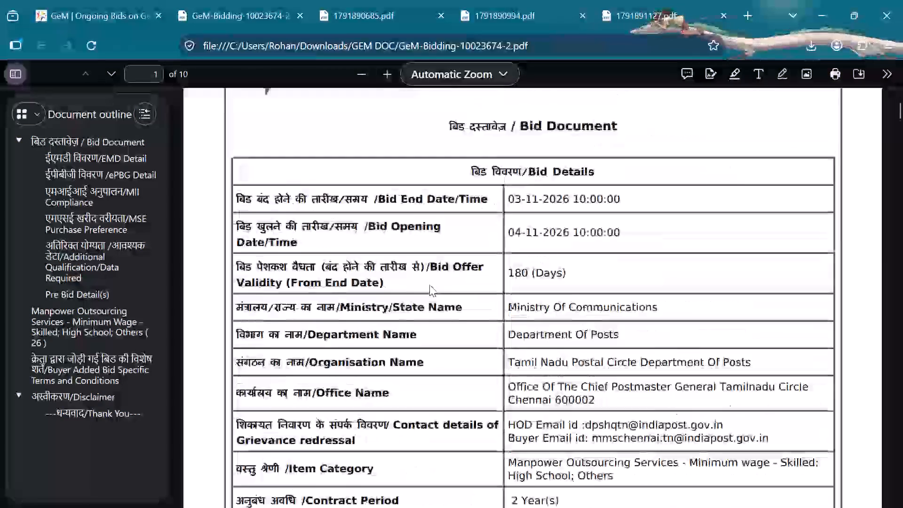
scroll(429, 285, up, 2)
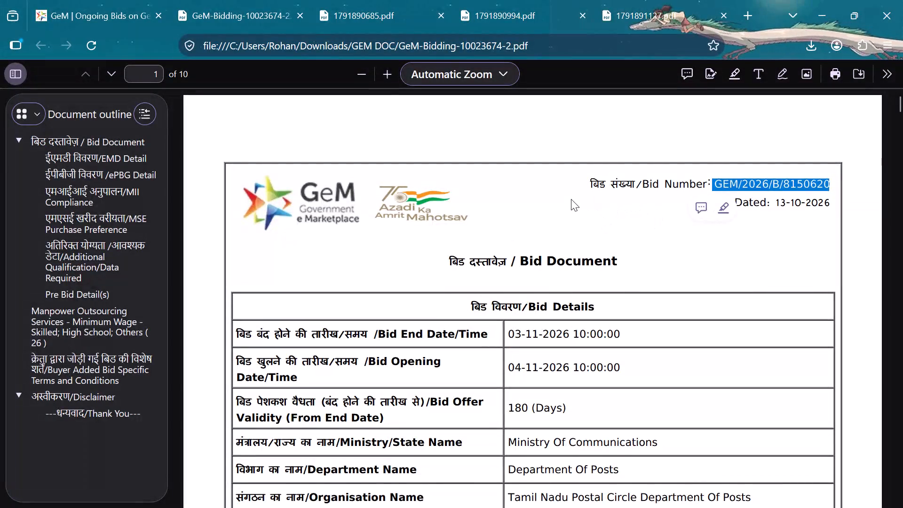
key(alt+Tab)
key(ctrl+Left)
key(ctrl+Left)
key(BackSpace)
key(BackSpace)
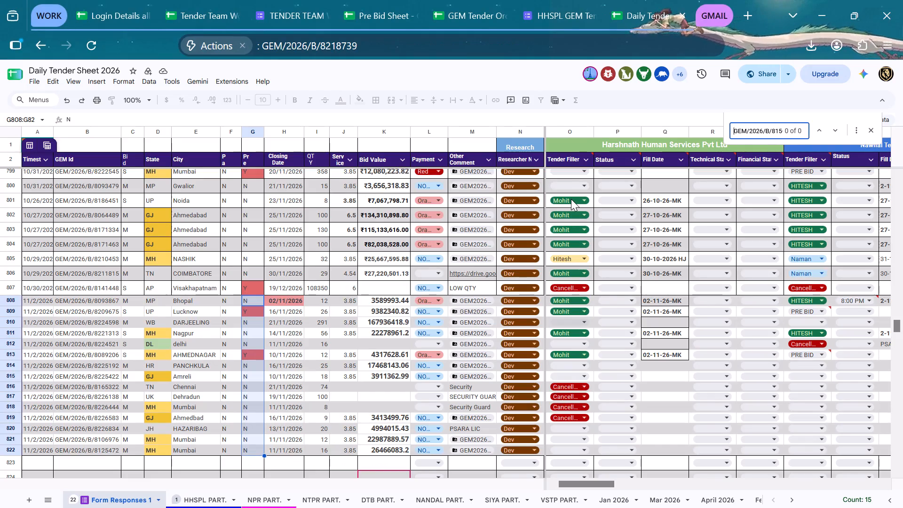
key(ctrl+shift+Right)
key(ctrl+shift+Right)
key(ctrl+shift+Right)
key(ctrl+shift+Right)
key(ctrl+shift+Right)
key(ctrl+shift+Right)
key(ctrl+c)
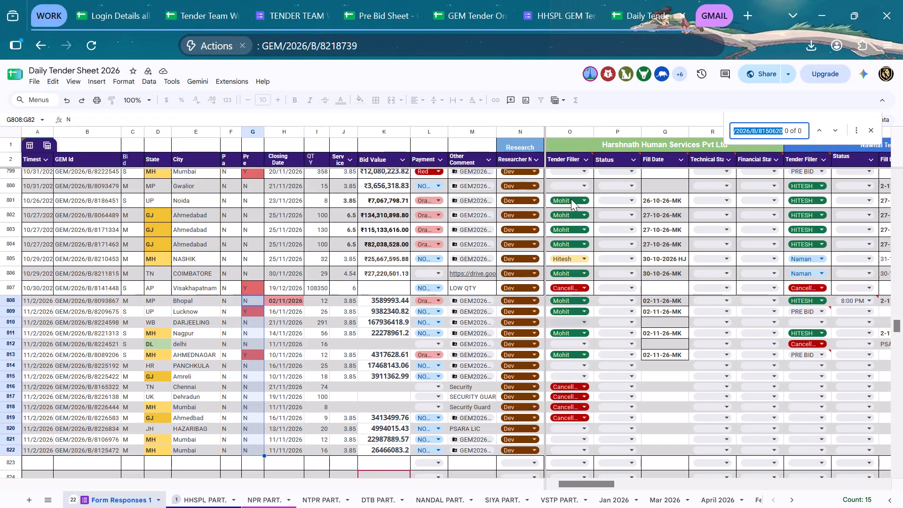
key(ctrl+v)
key(Return)
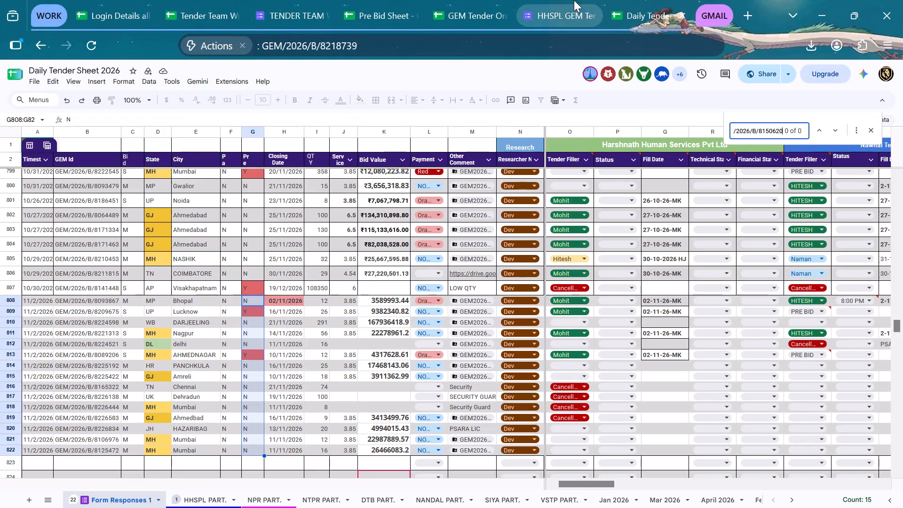
Switch to the HHSPL GEM Tender form and enter GEM/2026/B/8150620 as the GEM Id.
click(563, 0)
scroll(321, 243, up, 6)
click(333, 283)
key(ctrl+v)
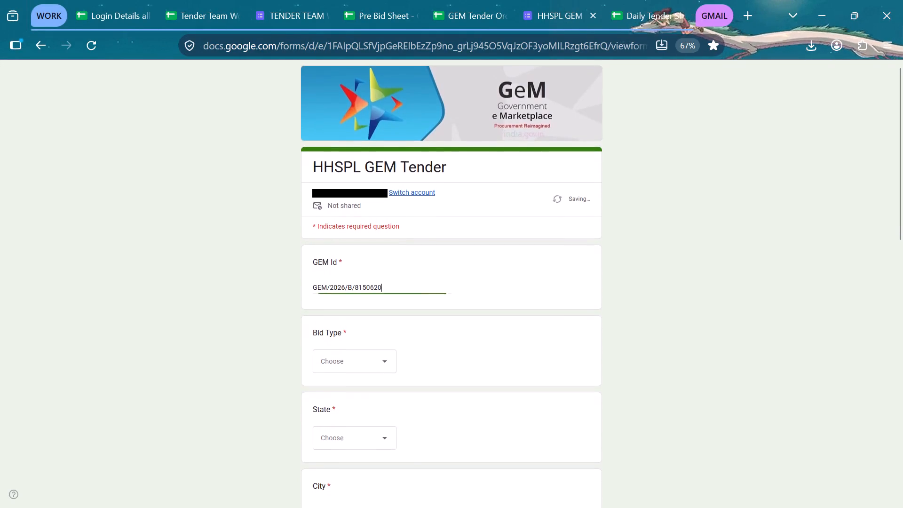
key(Tab)
Set the form's Bid Type to M and choose the state for this Tamil Nadu bid, consulting the bid document.
key(alt+Tab)
scroll(476, 283, down, 3)
key(alt+Tab)
key(m)
key(Tab)
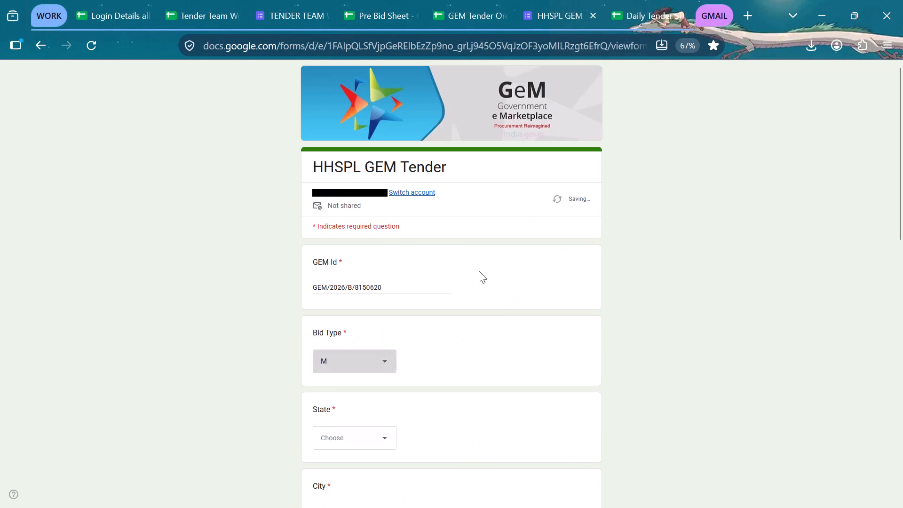
key(t)
key(Tab)
key(alt+Tab)
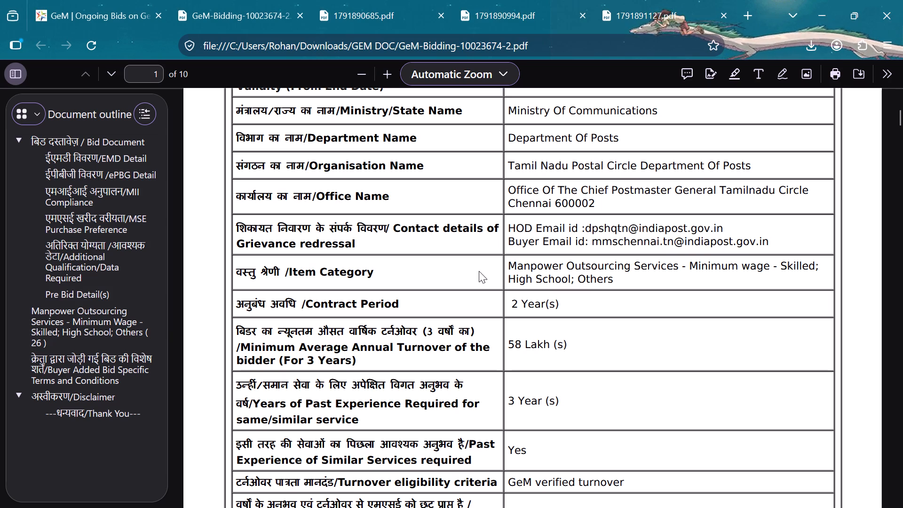
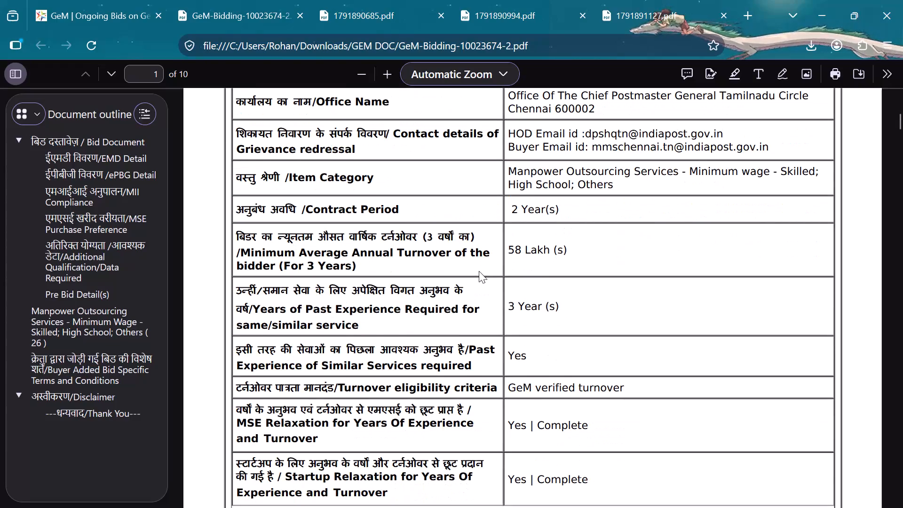
Find the consignee location in the bid document, copy Chennai and enter it as the form's City.
key(alt+Tab)
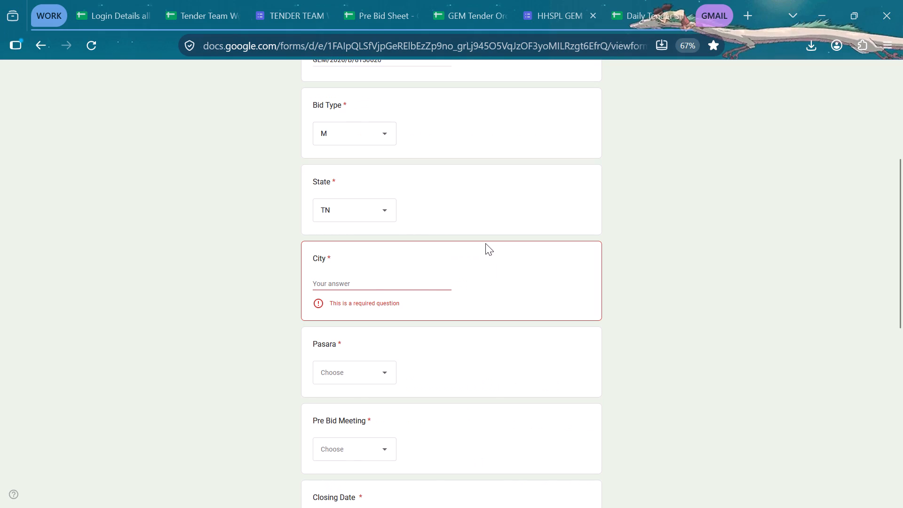
key(alt+Tab)
scroll(485, 243, down, 20)
scroll(485, 243, down, 1)
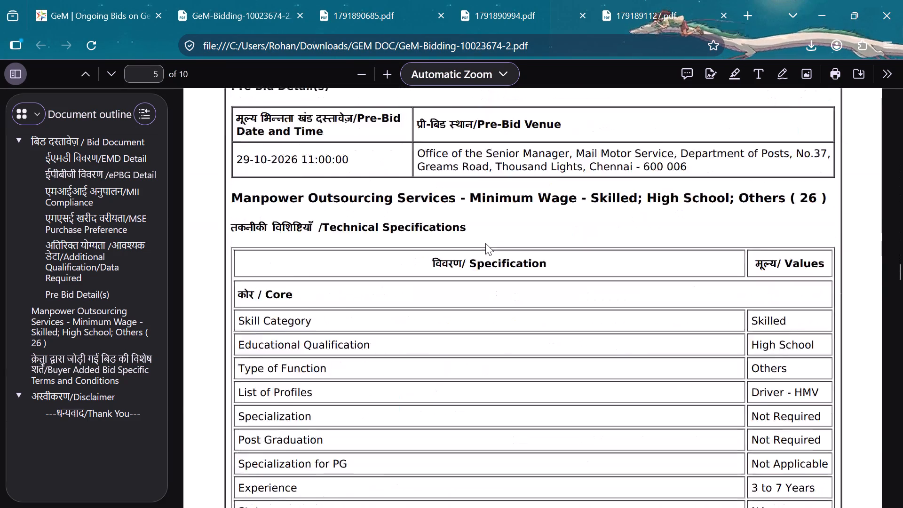
scroll(485, 243, down, 20)
scroll(485, 243, down, 2)
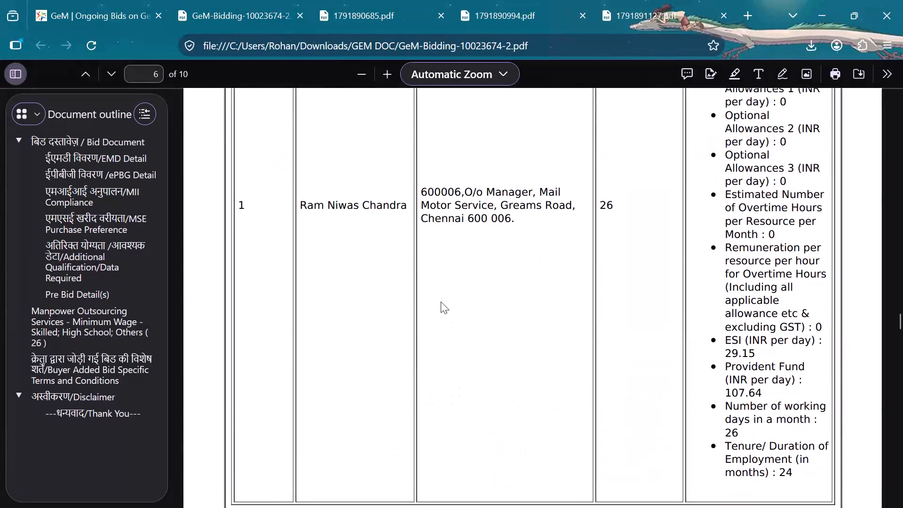
double_click(430, 215)
key(ctrl+c)
key(alt+Tab)
key(ctrl+v)
ctrl+click(430, 215)
key(Tab)
key(n)
key(Tab)
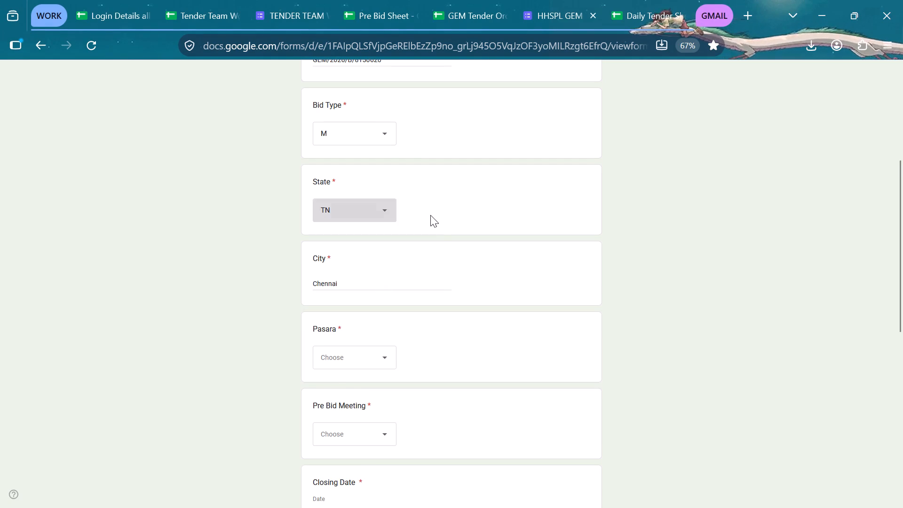
key(n)
key(ctrl+v)
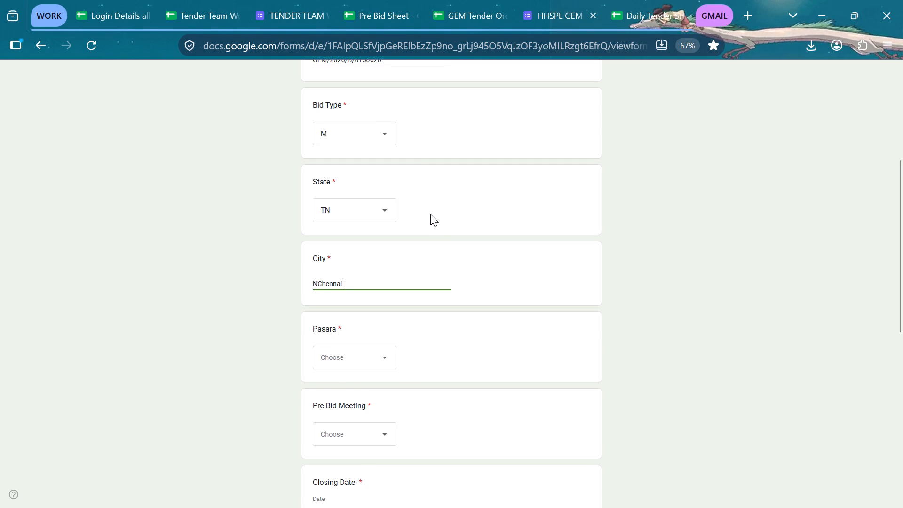
key(ctrl+a)
key(ctrl+v)
Set the form's Pasara to N and Pre Bid Meeting to Y, checking against the bid document.
key(Tab)
key(alt+Tab)
key(alt+Tab)
key(n)
key(Tab)
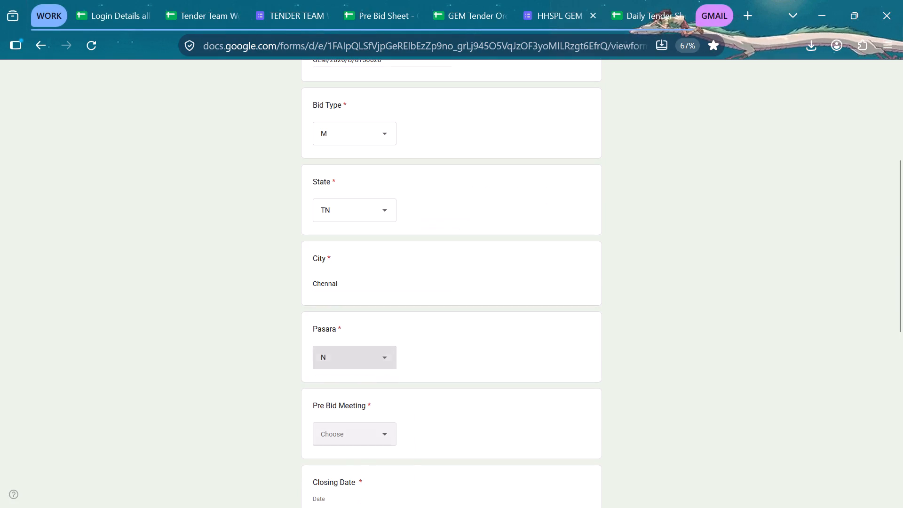
key(y)
key(Tab)
Enter closing date 03/11/2026 and quantity 26 from the GeM bid listing, and submit the HHSPL GEM Tender form.
key(alt+Tab)
click(75, 0)
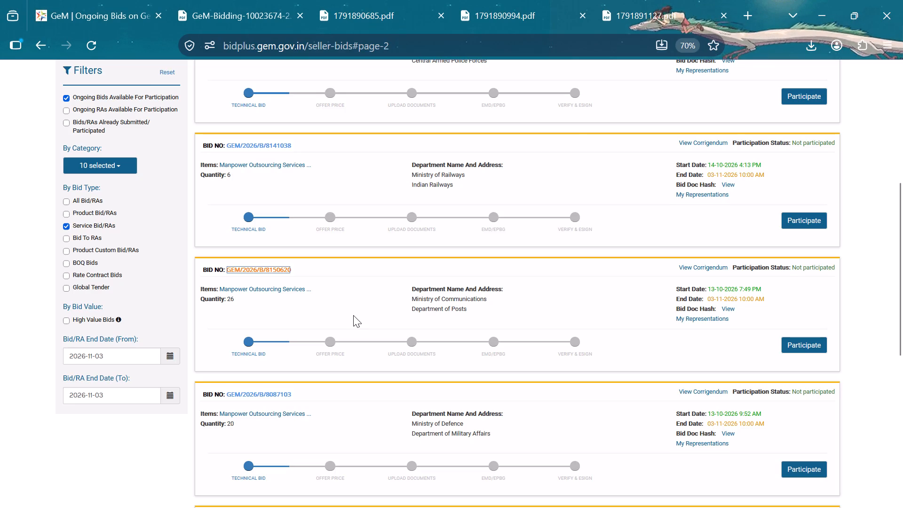
key(alt+Tab)
key(3)
key(Tab)
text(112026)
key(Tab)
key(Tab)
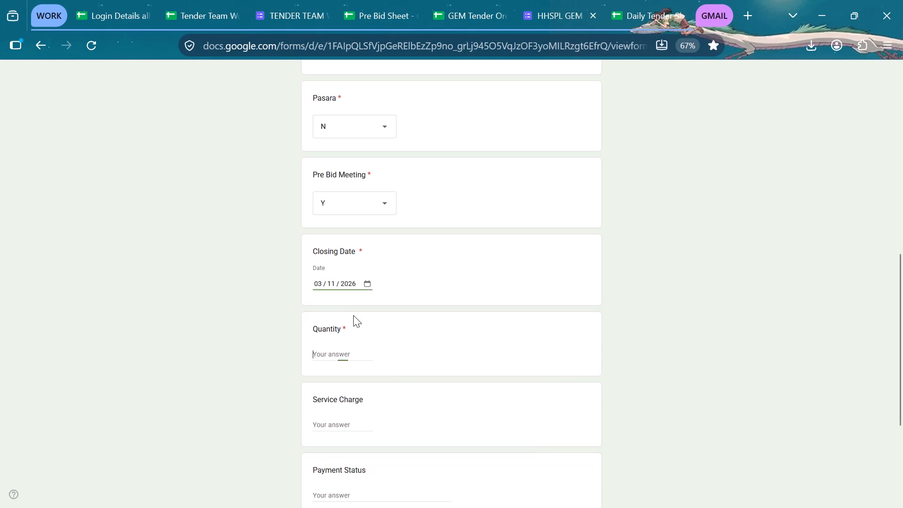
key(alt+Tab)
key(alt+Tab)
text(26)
scroll(353, 315, down, 4)
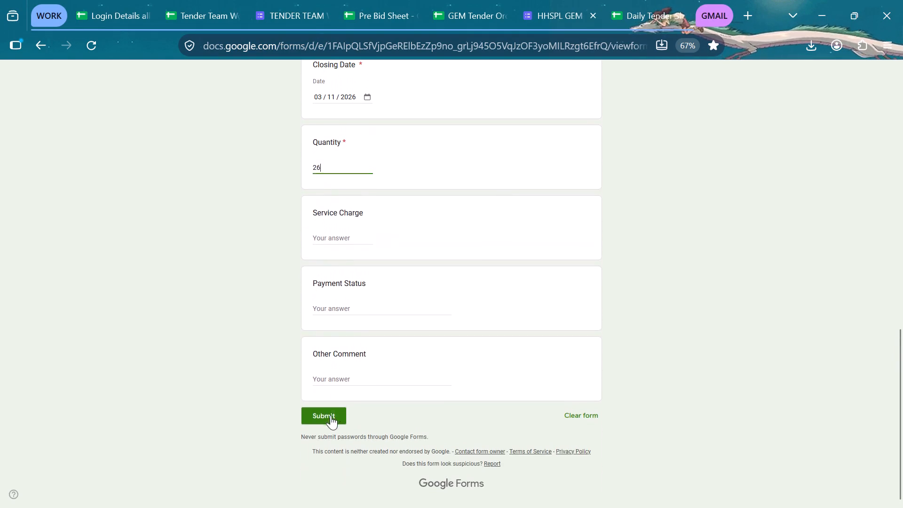
click(330, 415)
From Daily Tender Sheet 2026, open the linked GEM2026B8171463 Drive folder and its REQUIRED DOCUMENTS.pdf.
key(alt+Tab)
click(285, 0)
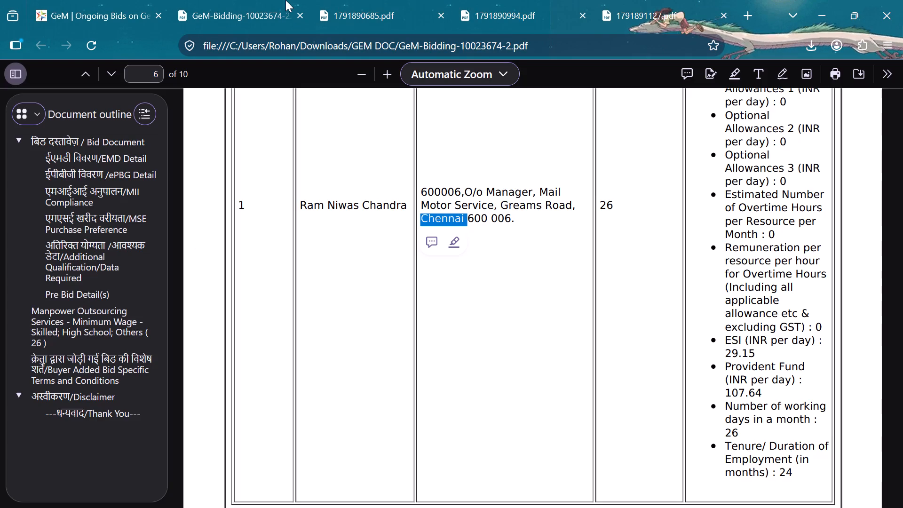
key(alt+Tab)
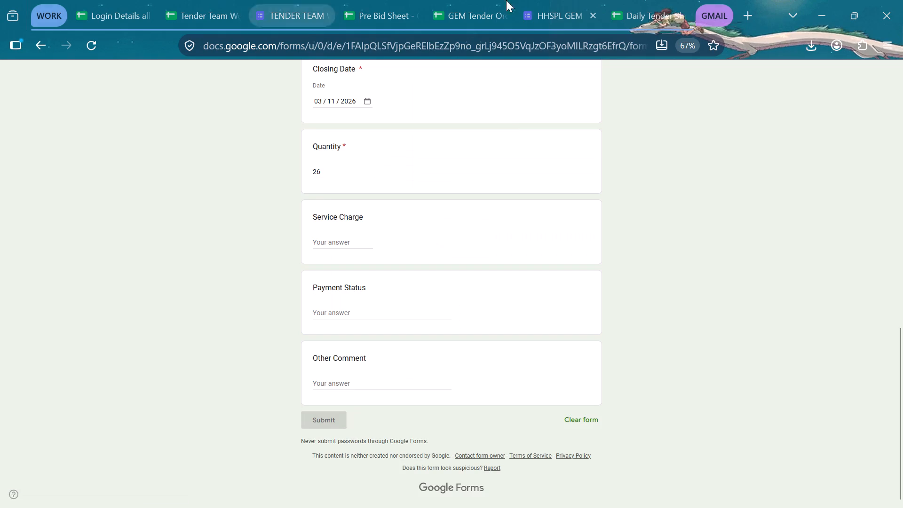
click(658, 0)
click(477, 252)
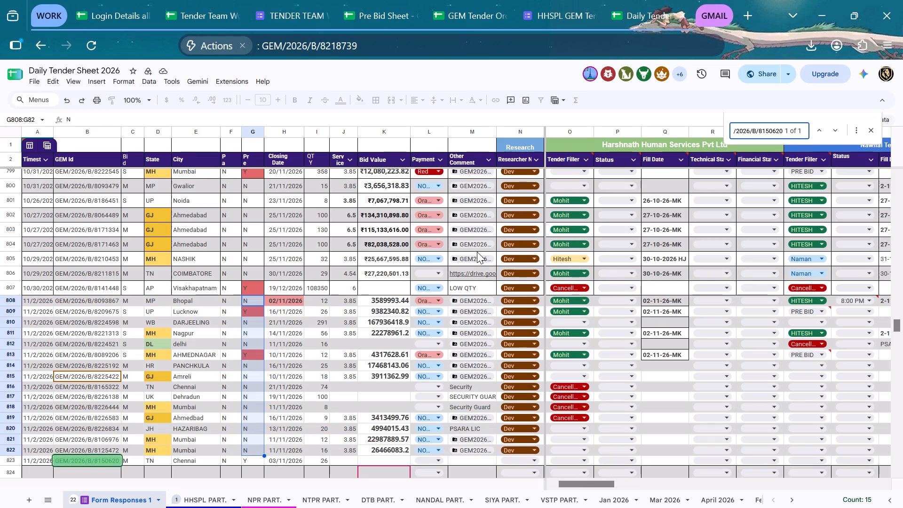
click(478, 246)
click(490, 258)
click(493, 265)
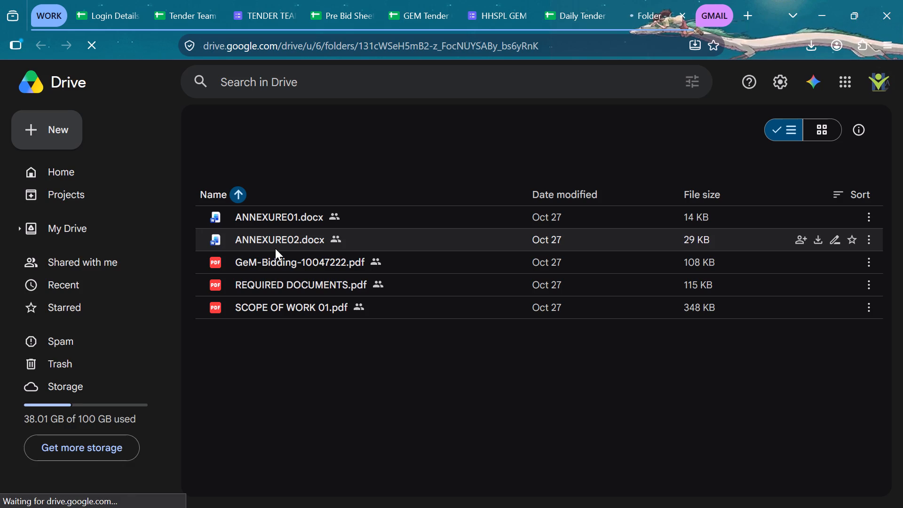
click(280, 289)
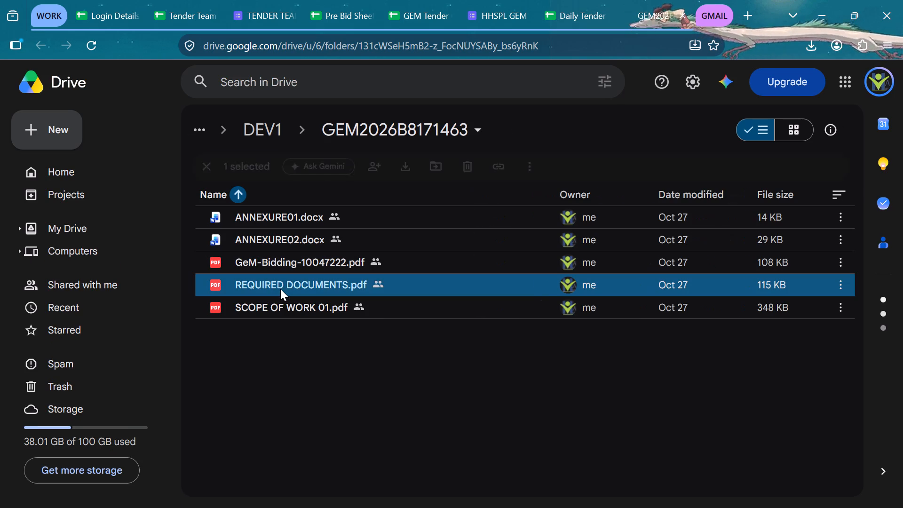
double_click(280, 289)
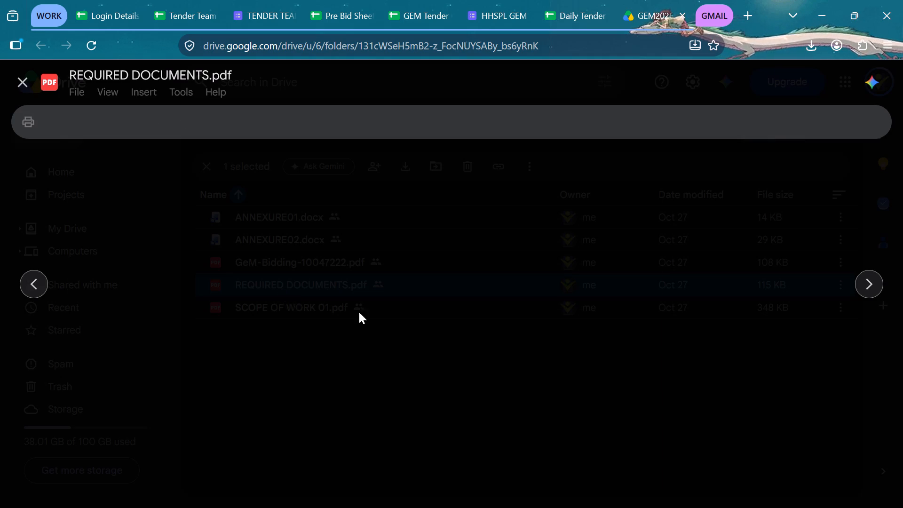
Read through the required documents list for bid GEM2026B8171463, then close the preview and its Drive folder.
scroll(432, 334, down, 2)
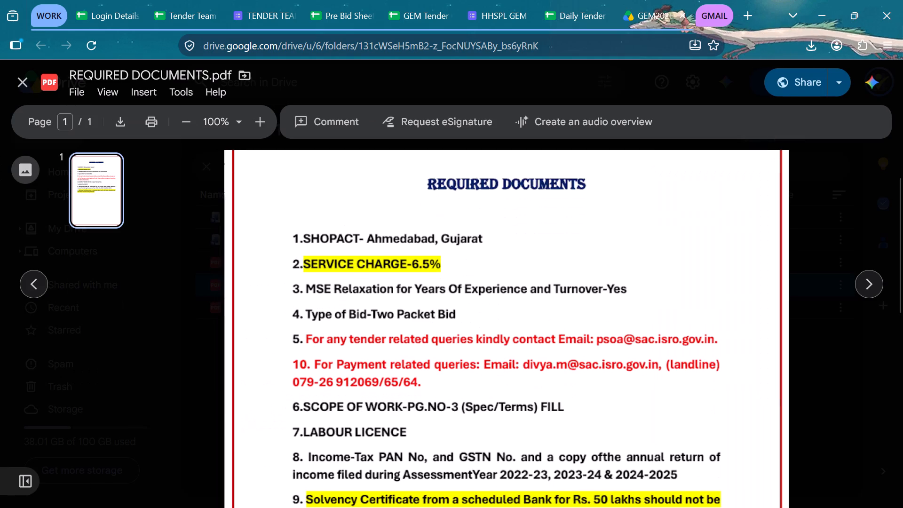
scroll(432, 334, down, 2)
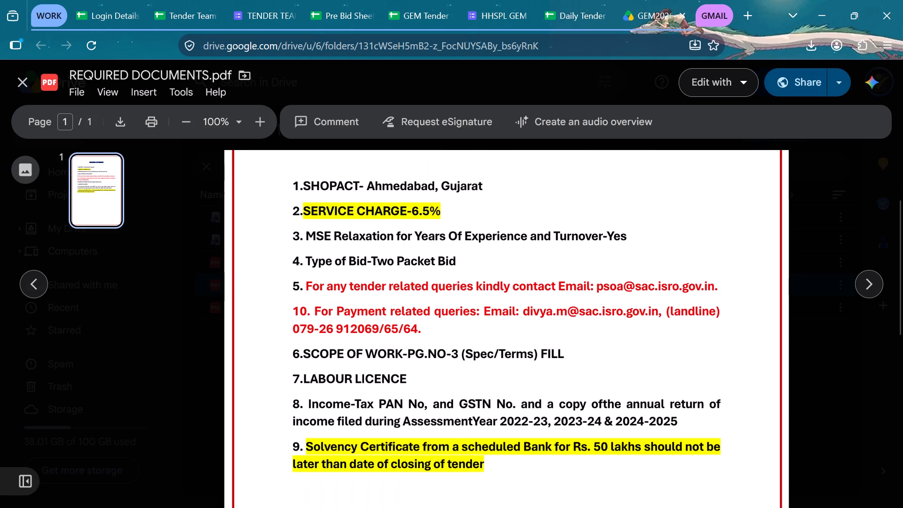
scroll(432, 334, down, 1)
scroll(488, 280, down, 1)
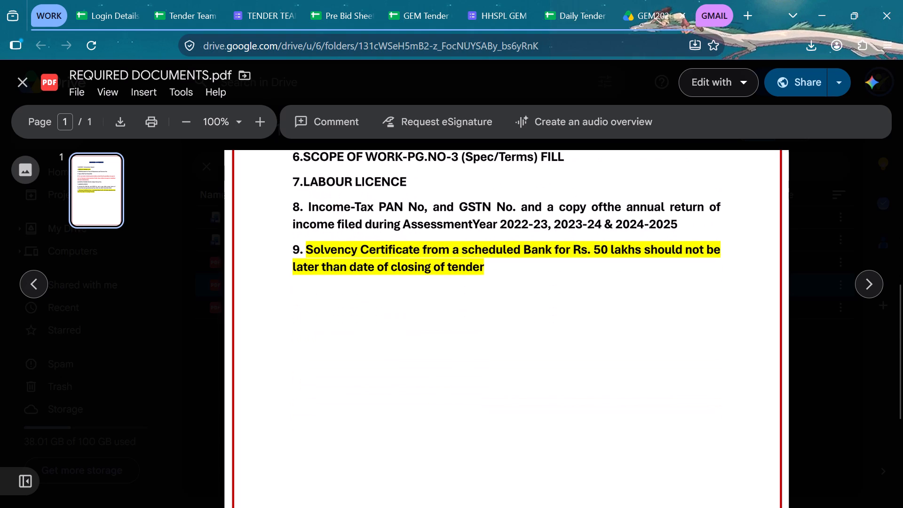
scroll(488, 280, down, 1)
scroll(488, 280, up, 1)
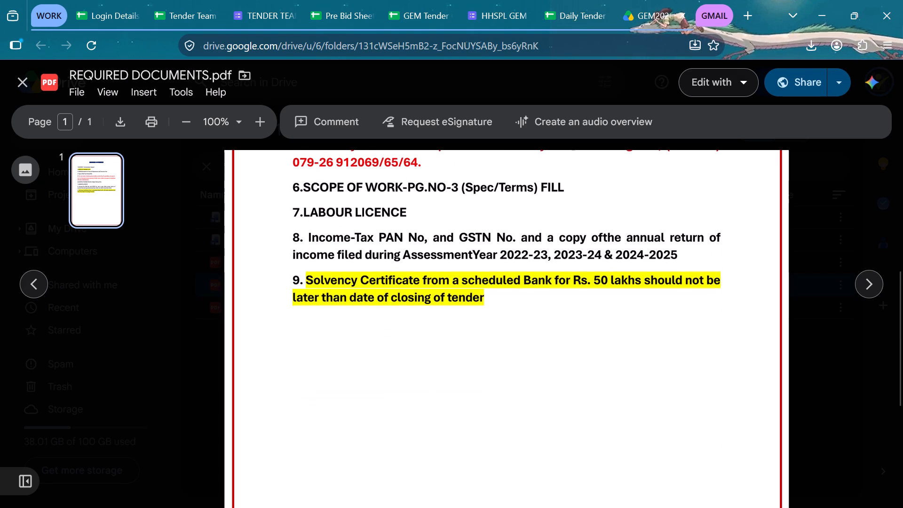
scroll(488, 280, up, 4)
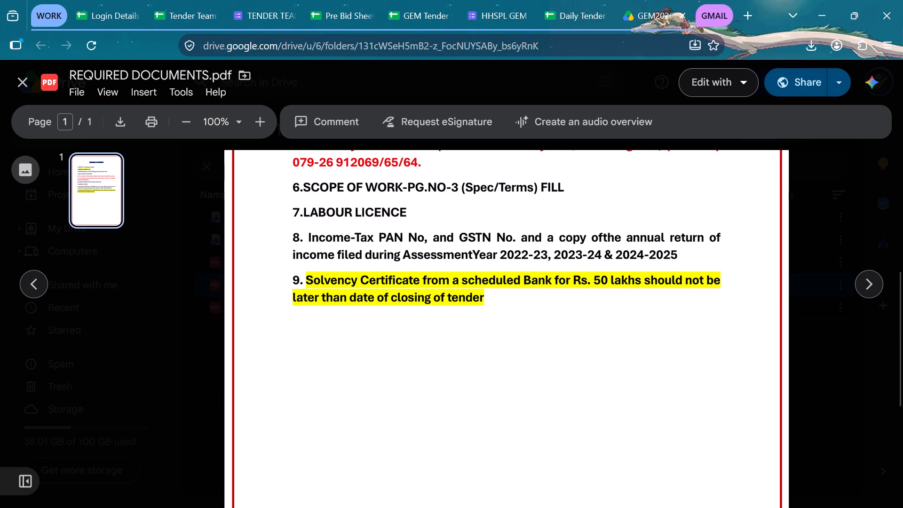
scroll(488, 280, up, 6)
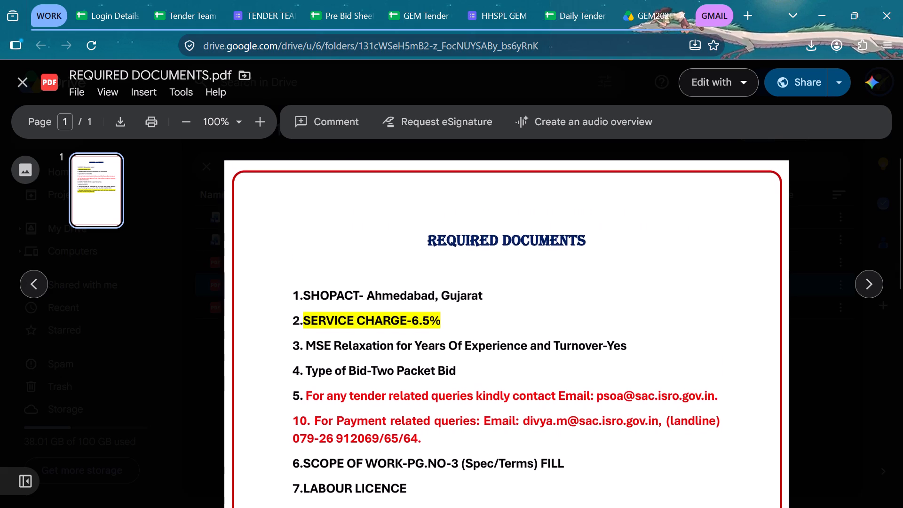
click(175, 282)
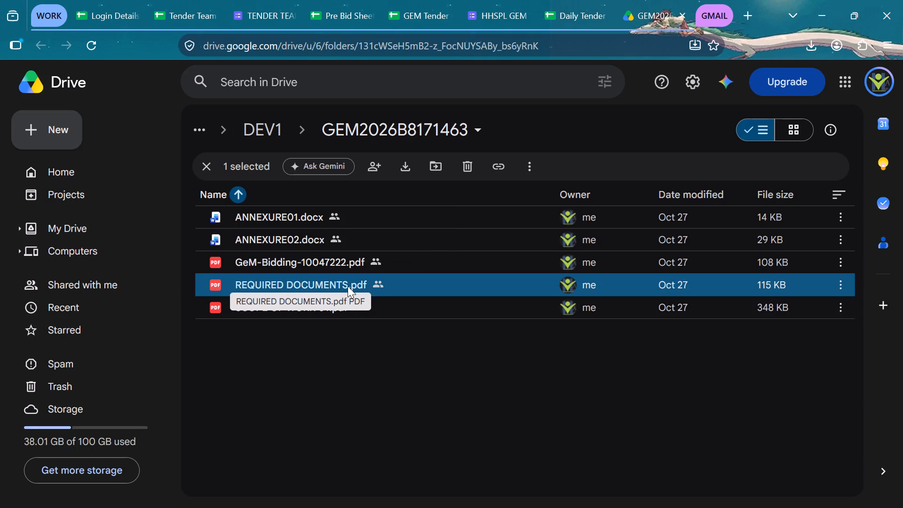
click(585, 0)
click(661, 3)
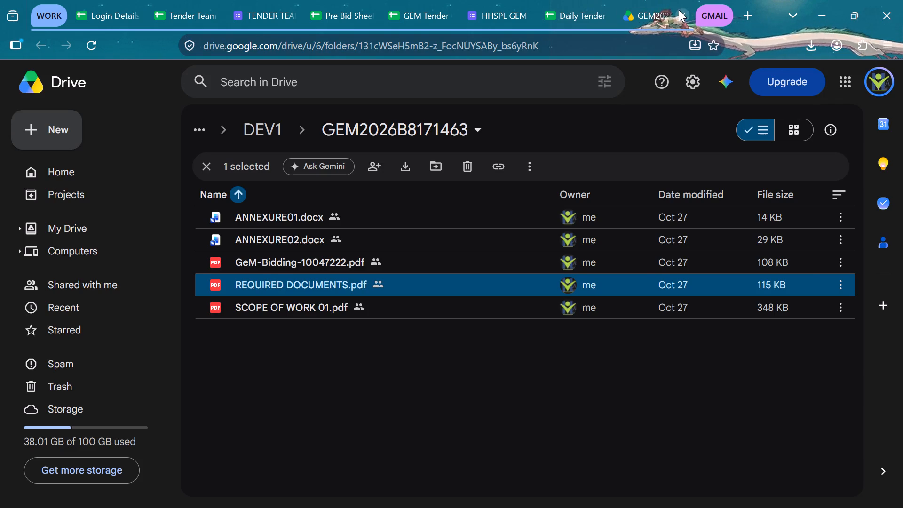
click(679, 10)
Return to the GeM bid listing and set its keyword search mode to Exact Bid Search.
click(496, 182)
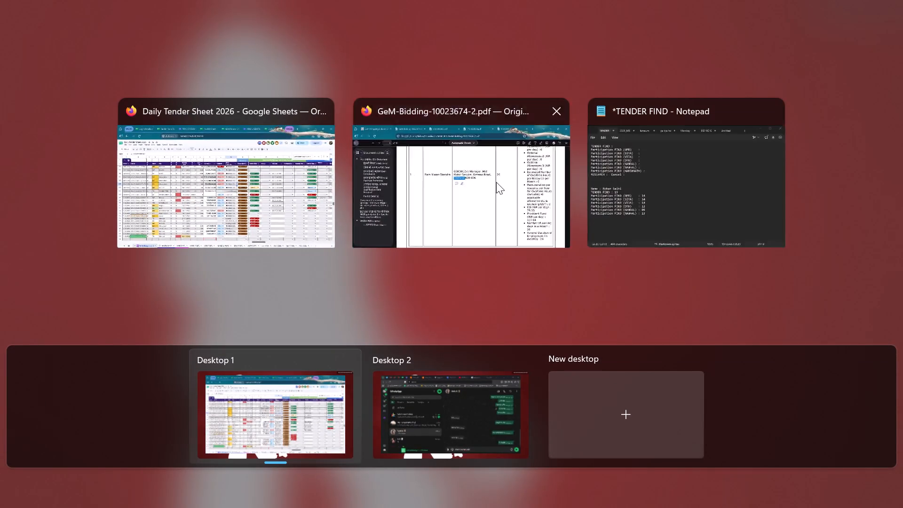
click(283, 0)
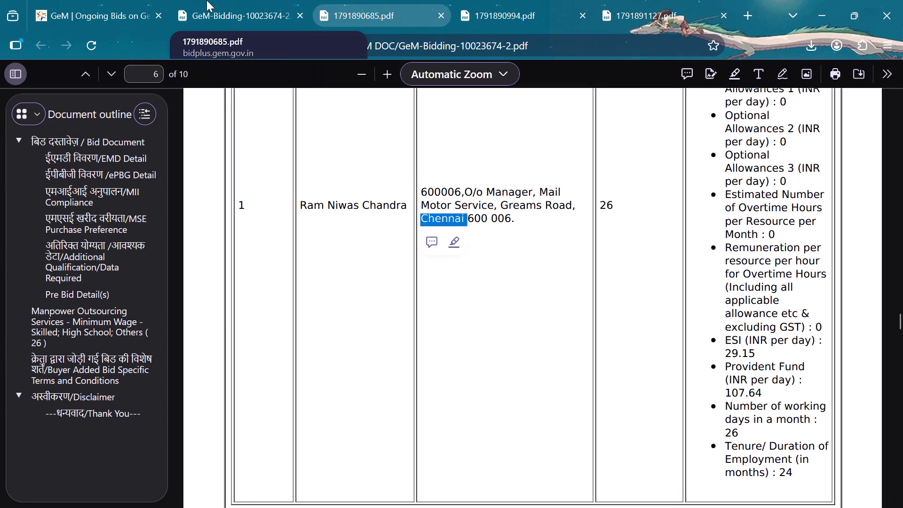
click(162, 0)
scroll(373, 217, up, 2)
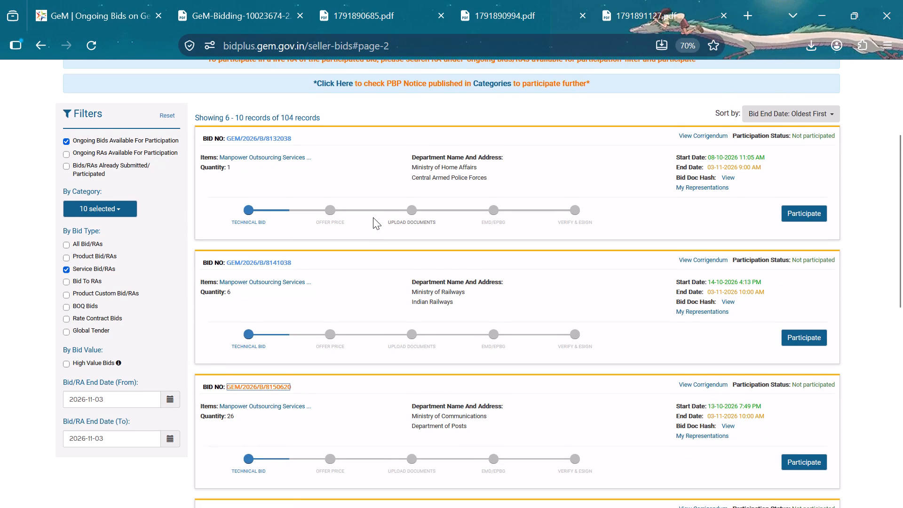
scroll(373, 217, up, 2)
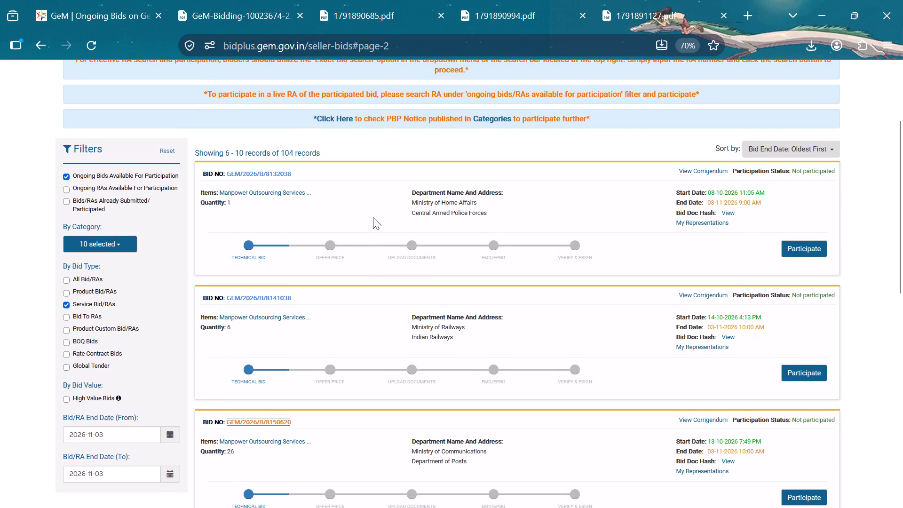
scroll(373, 217, up, 2)
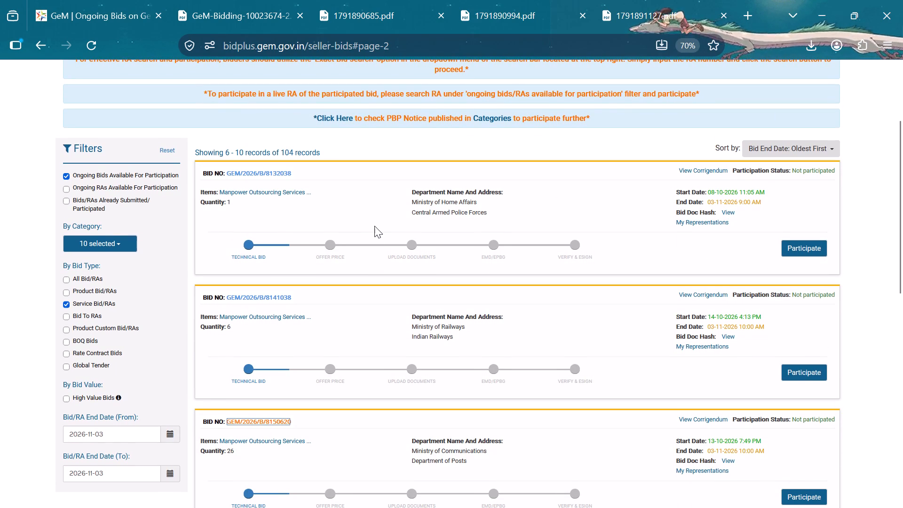
scroll(374, 223, up, 3)
click(562, 151)
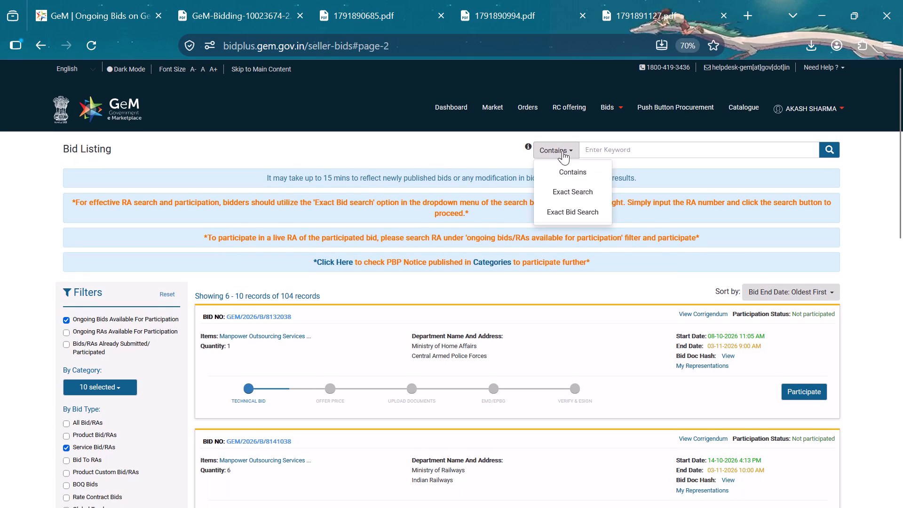
click(571, 213)
Copy GEM/2026/B/7892659 from the last filled row of the HHSPL PART. sheet and search GeM for that bid.
key(alt+Tab)
key(alt+Tab)
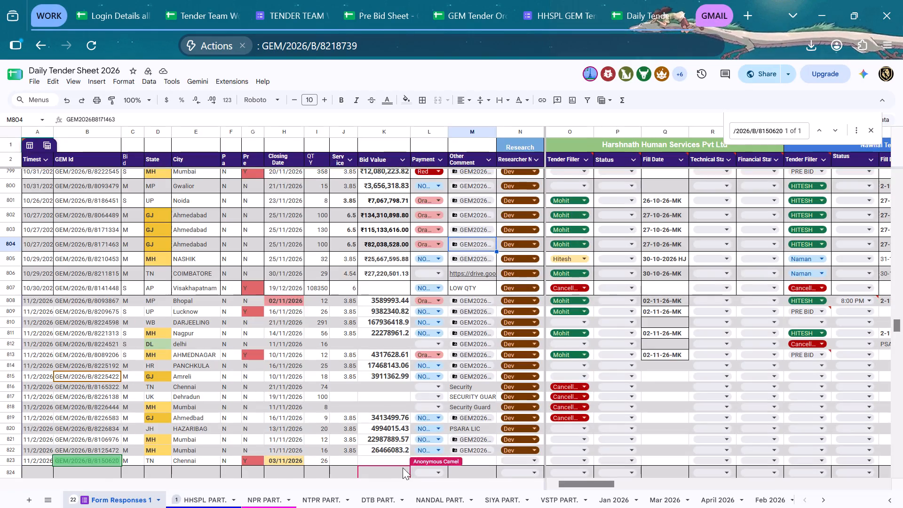
key(alt+Tab)
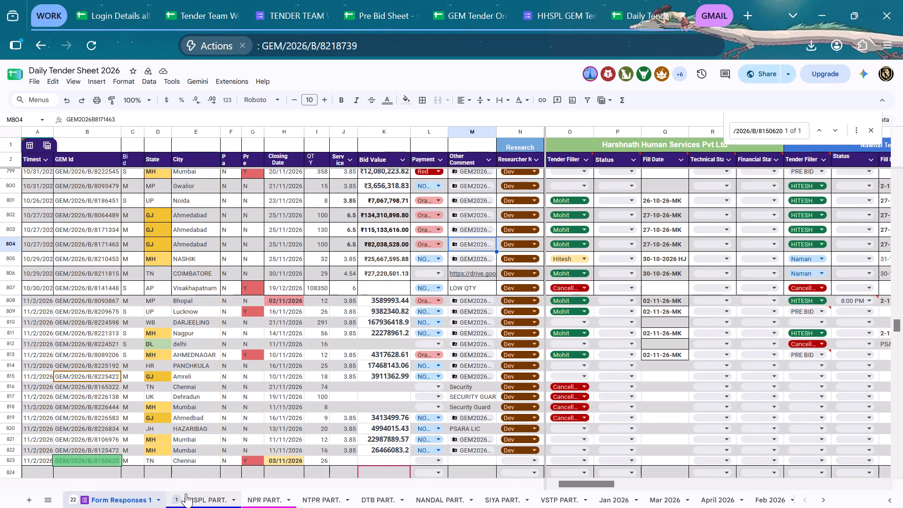
click(186, 493)
click(139, 412)
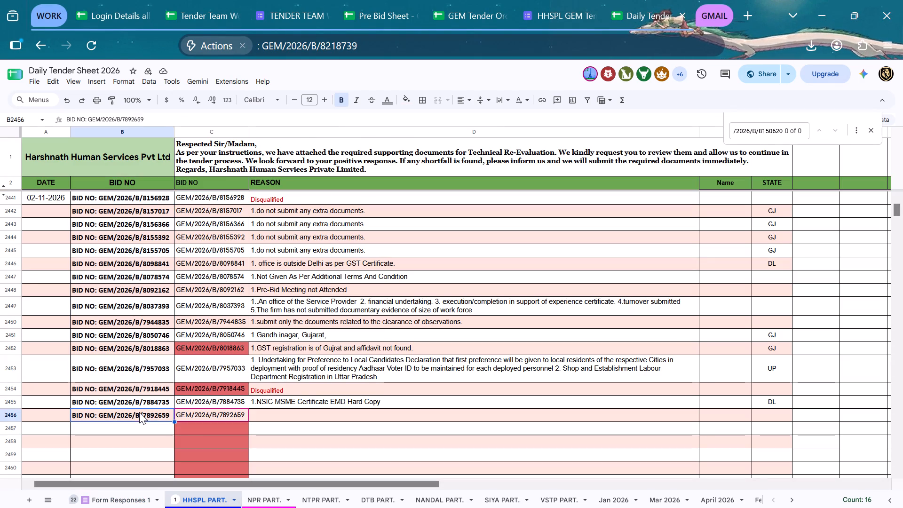
click(185, 404)
click(188, 412)
key(ctrl+c)
key(alt+Tab)
click(635, 149)
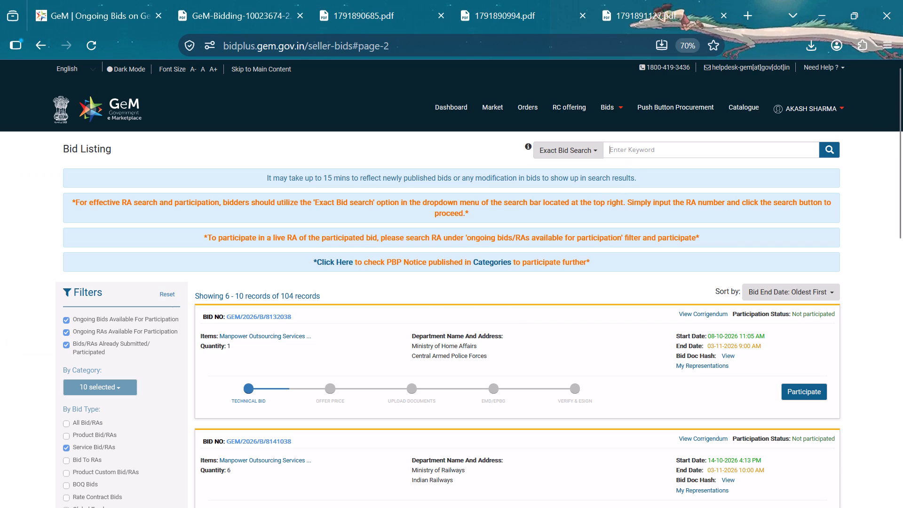
key(ctrl+v)
key(Return)
Open the Representation/Challenge Rejection form for bid GEM/2026/B/7892659.
click(326, 368)
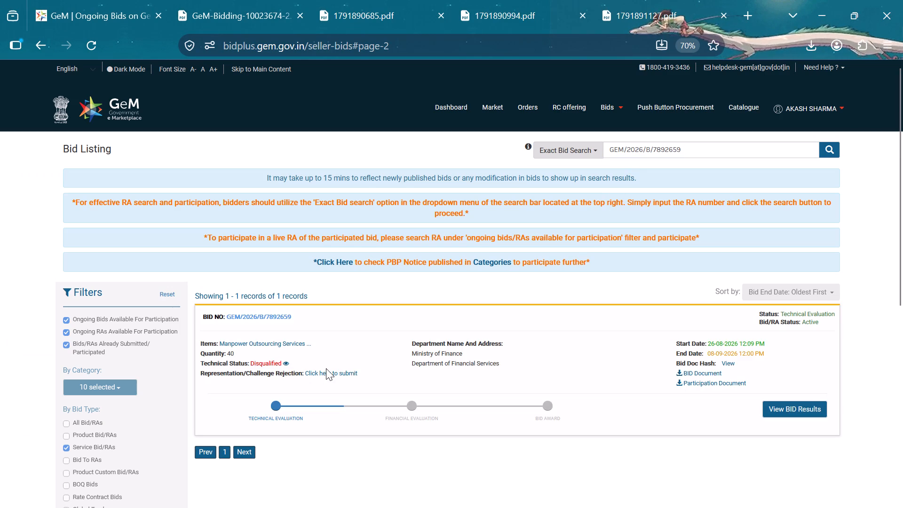
click(325, 369)
click(325, 372)
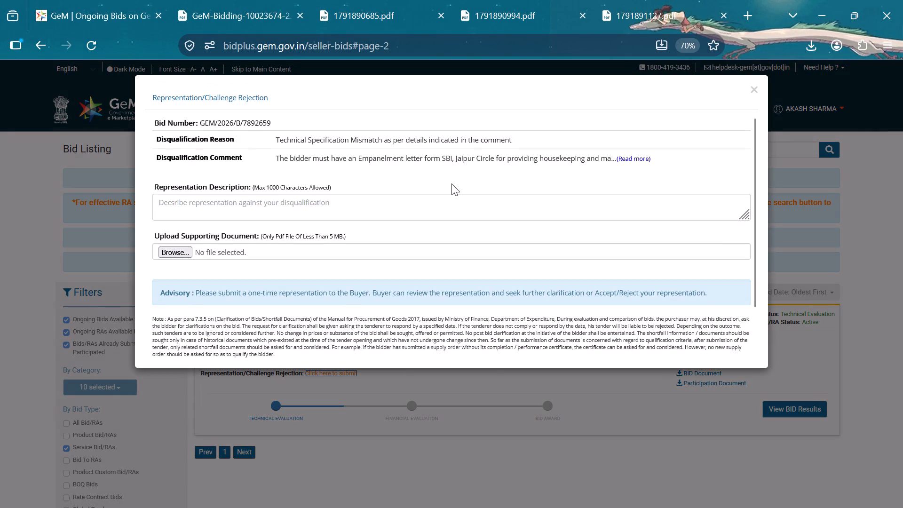
Expand and read the full disqualification comment for bid GEM/2026/B/7892659, then close the rejection form.
click(626, 161)
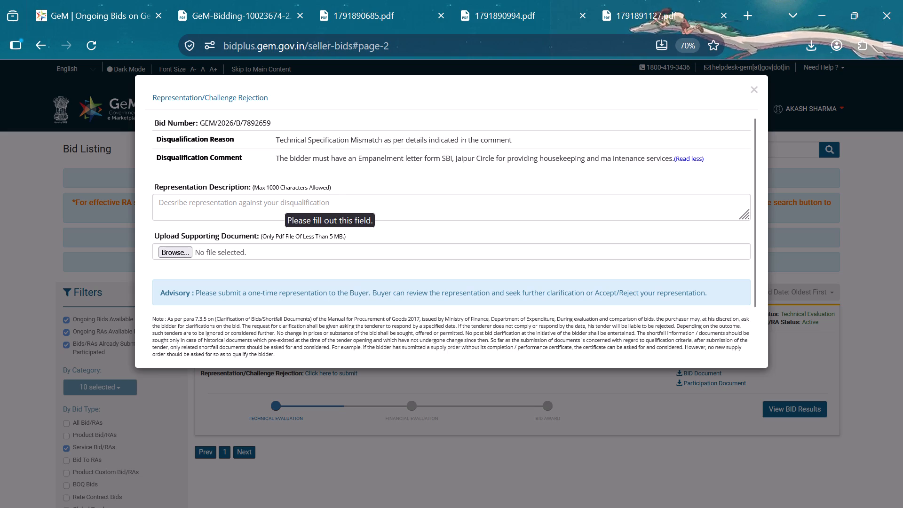
click(412, 408)
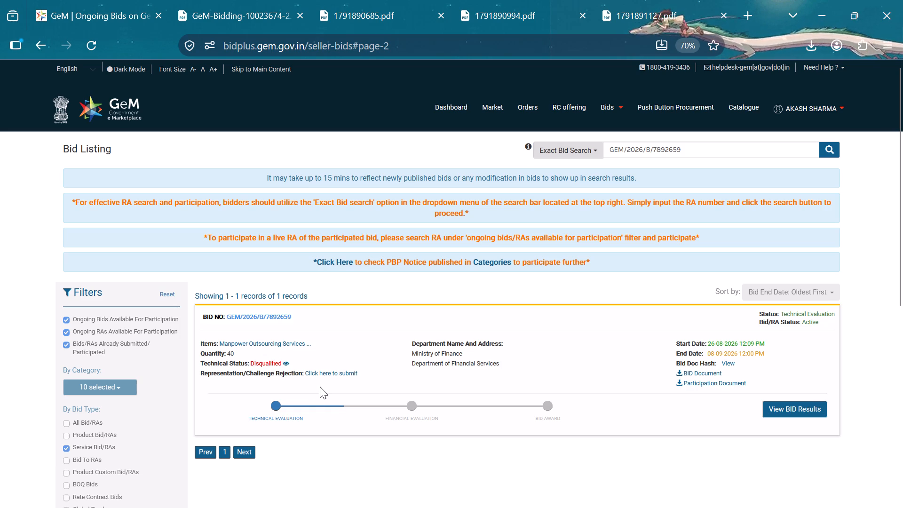
Open the participation document for bid GEM/2026/B/7892659 and review its list of uploaded documents.
click(682, 382)
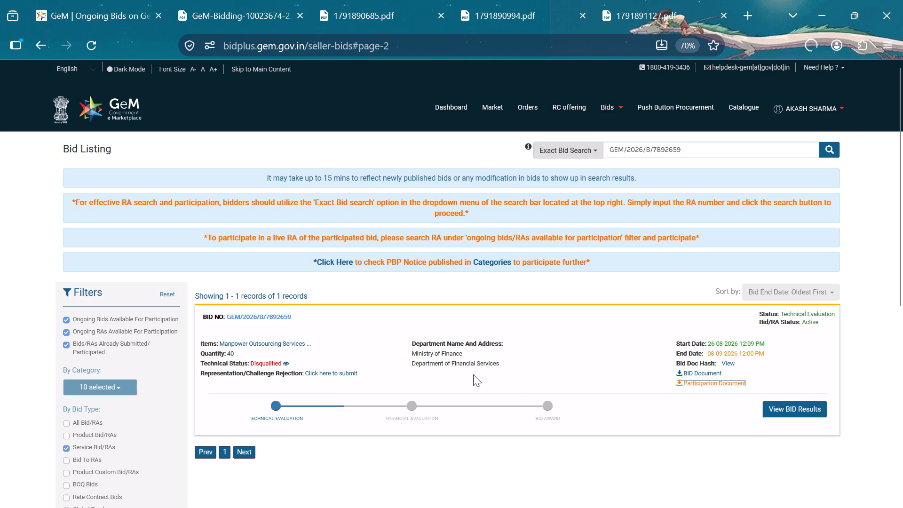
click(473, 374)
scroll(473, 374, down, 3)
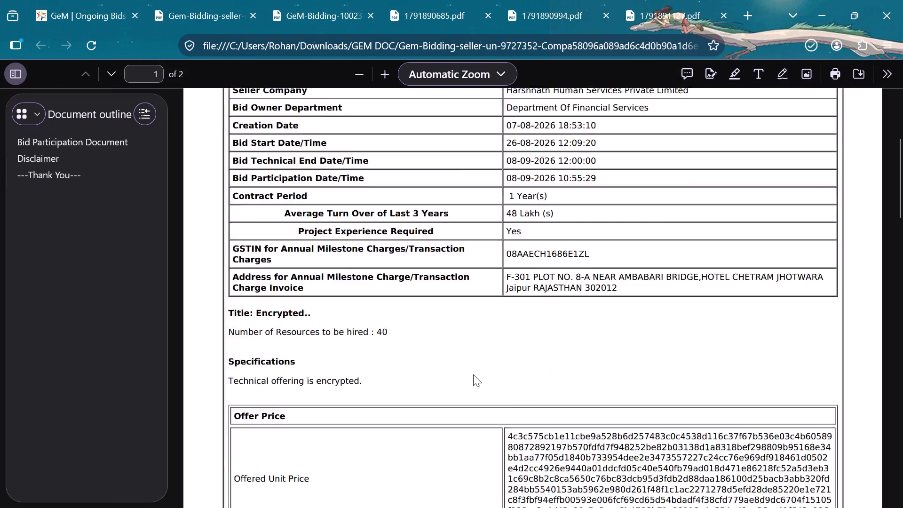
scroll(473, 374, down, 8)
scroll(473, 374, up, 1)
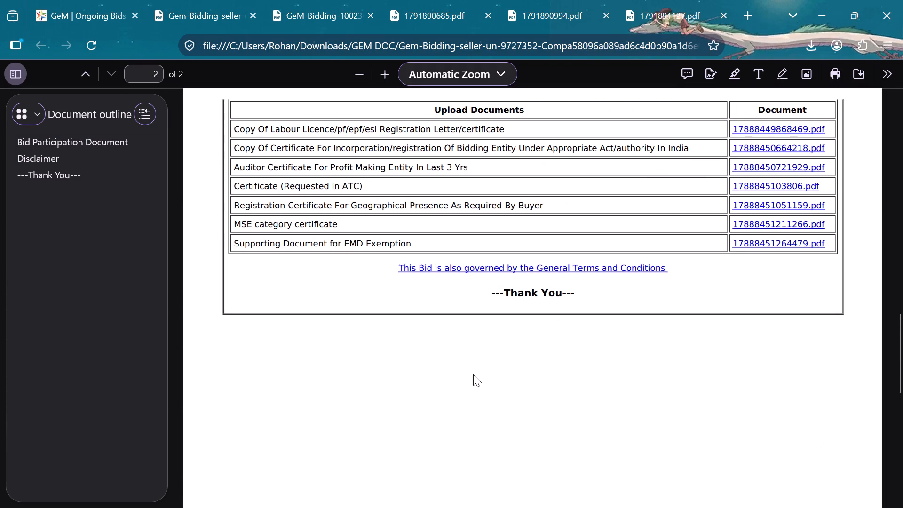
scroll(473, 374, up, 3)
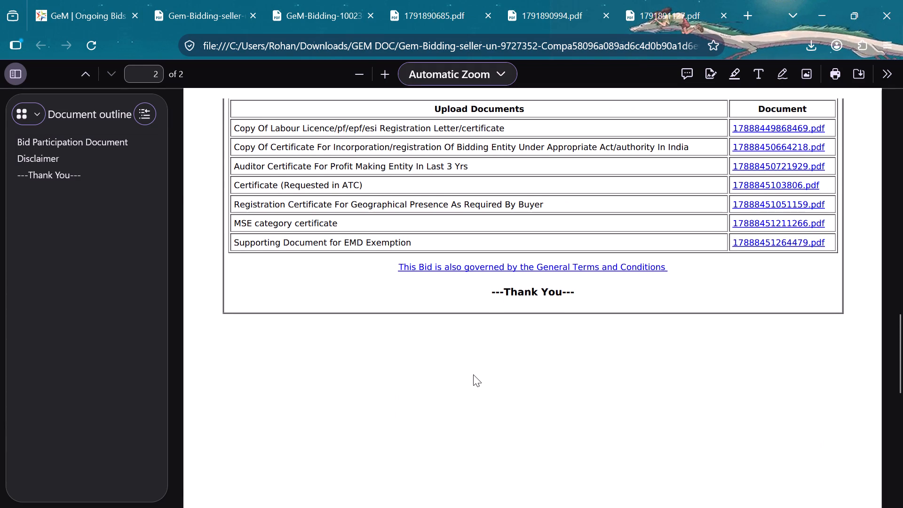
scroll(473, 374, up, 1)
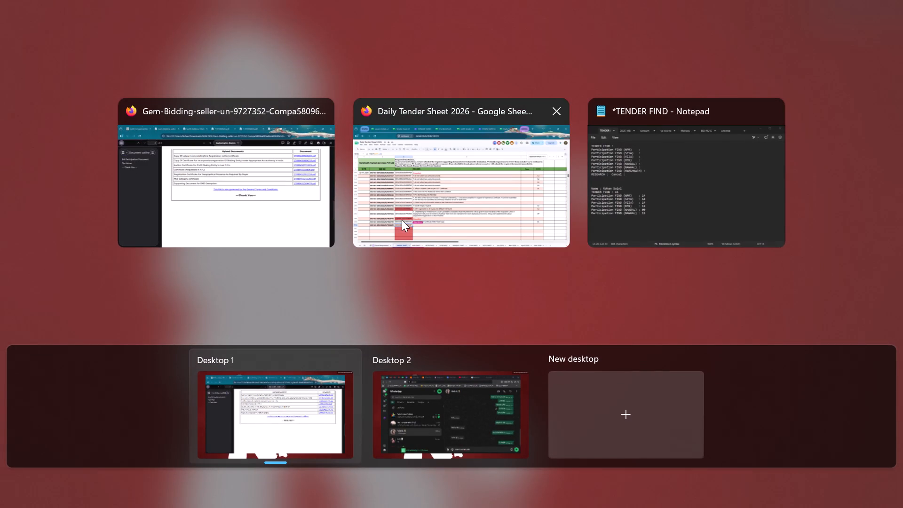
Switch to the Daily Tender Sheet window and start another blank response in the HHSPL GEM Tender form.
click(394, 211)
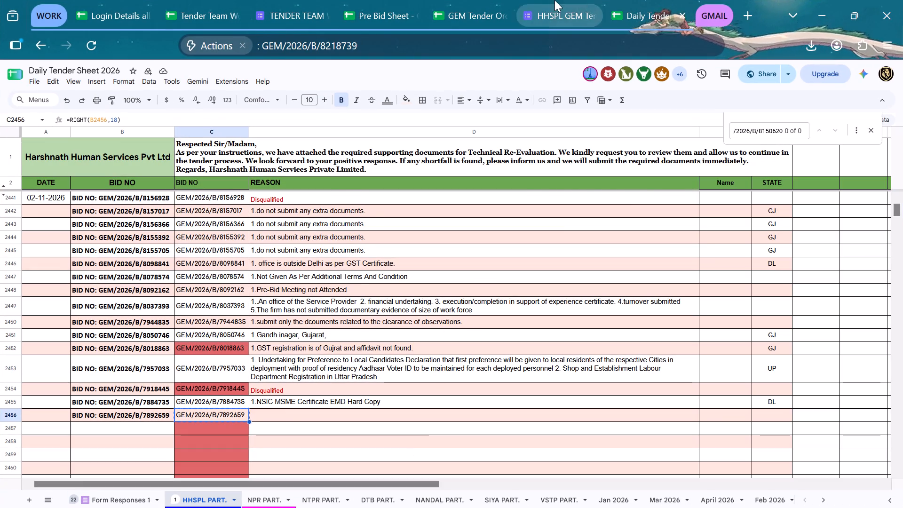
click(553, 0)
click(641, 0)
click(567, 0)
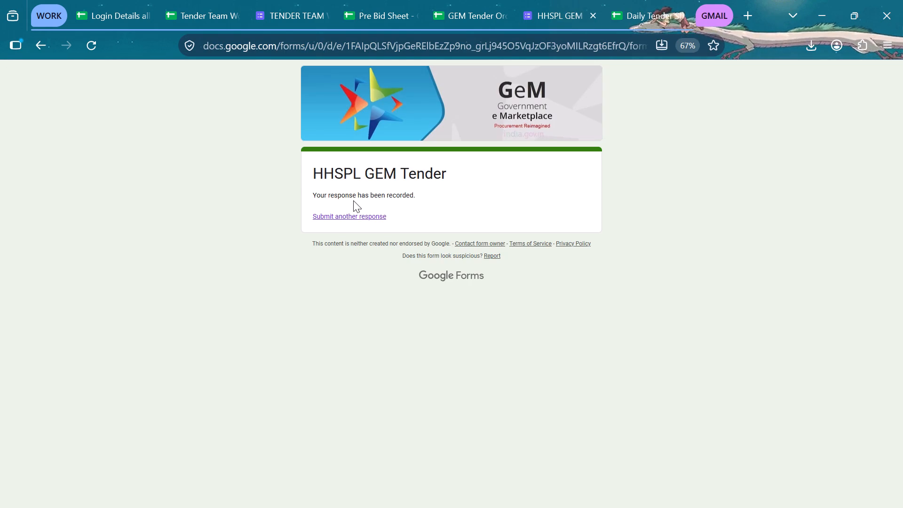
click(354, 215)
click(634, 0)
click(539, 0)
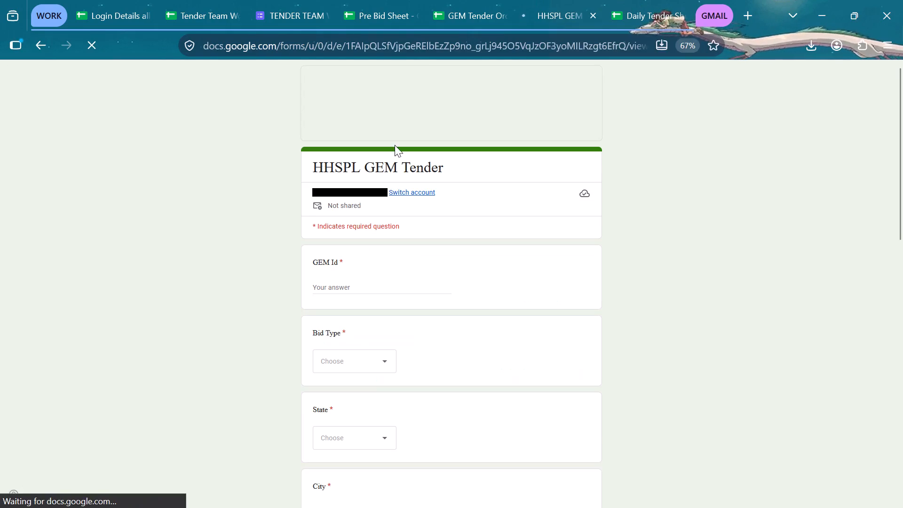
click(705, 0)
click(695, 0)
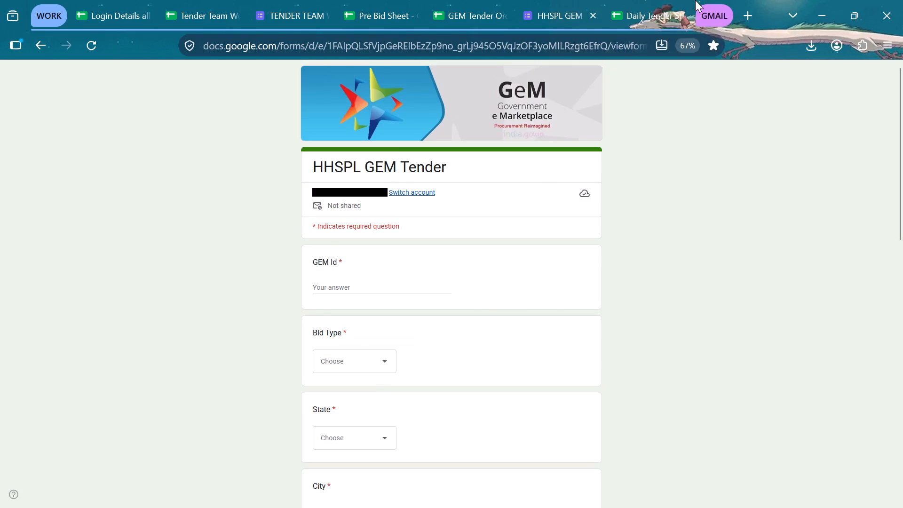
Check the closing date of the last filled row in the Form Responses 1 sheet.
click(677, 1)
click(114, 497)
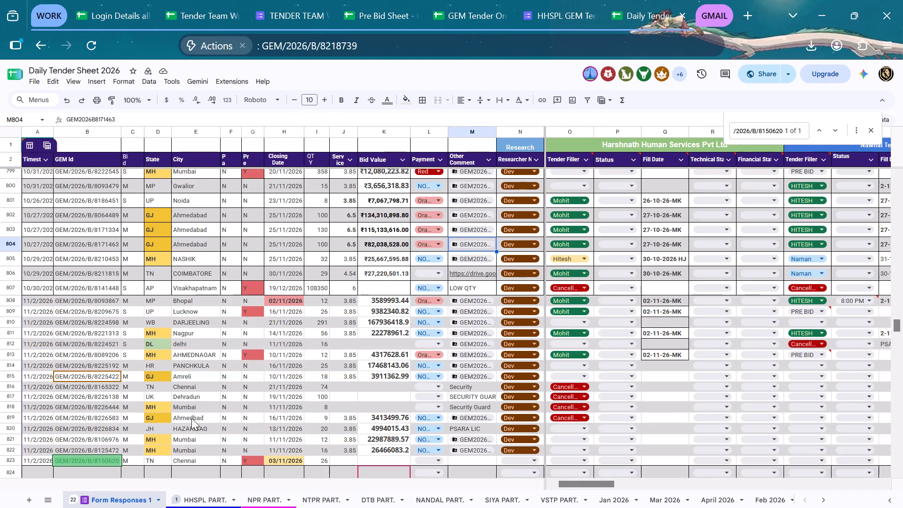
click(191, 418)
click(277, 459)
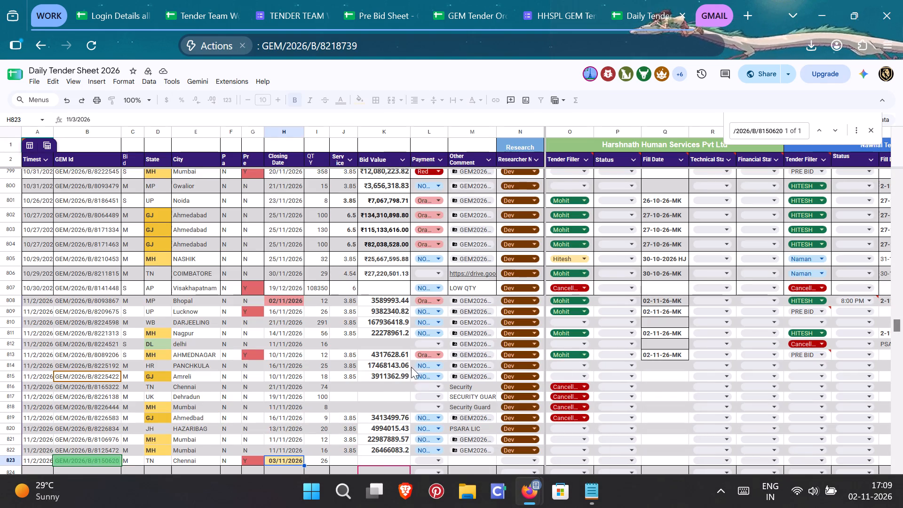
Return to the GeM listing, reopen the Representation/Challenge Rejection form for bid GEM/2026/B/7892659, and read its full disqualification comment.
key(alt+Tab)
click(182, 0)
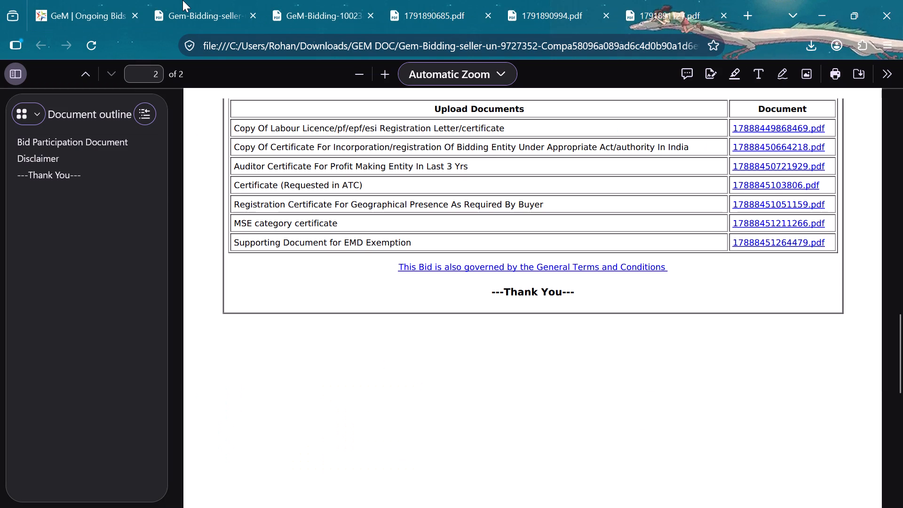
click(127, 0)
key(alt+Tab)
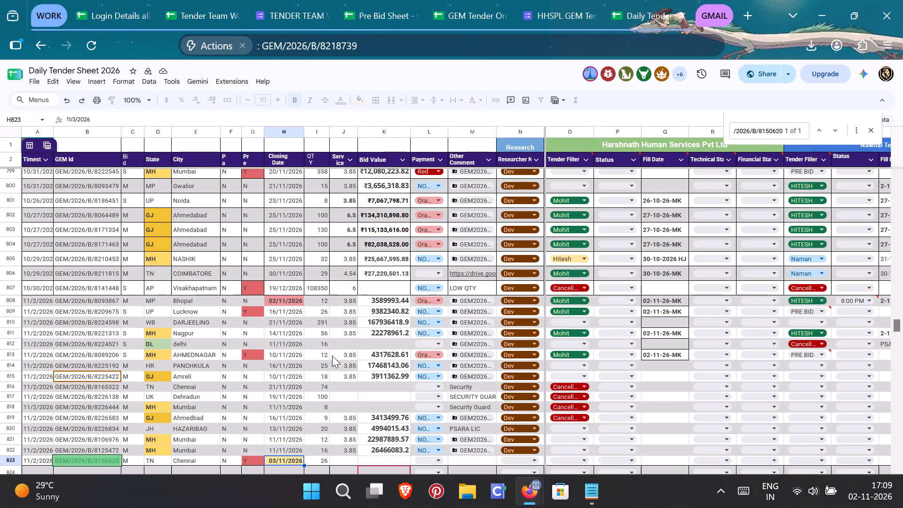
click(489, 427)
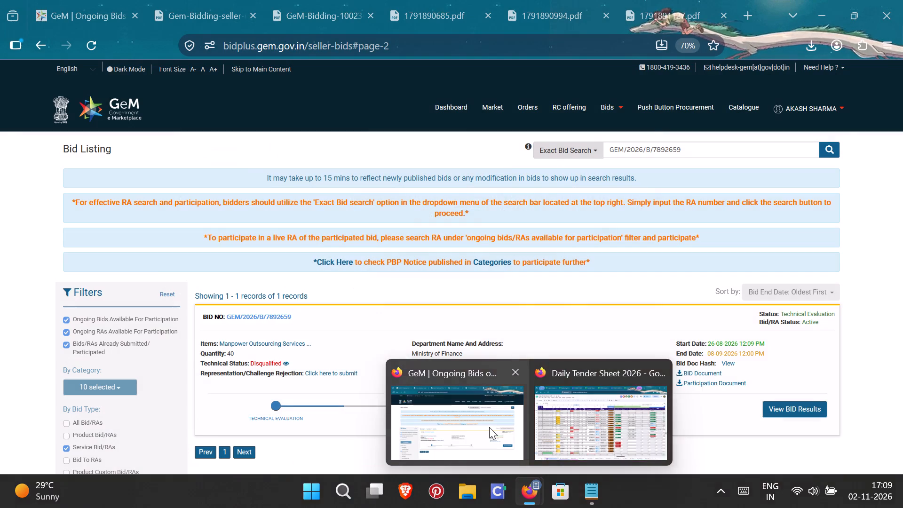
click(341, 365)
click(342, 369)
click(344, 373)
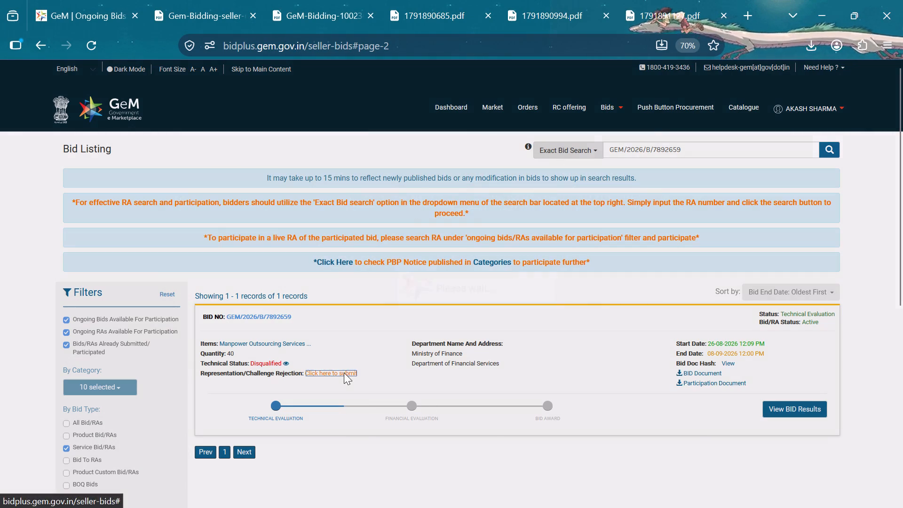
click(619, 161)
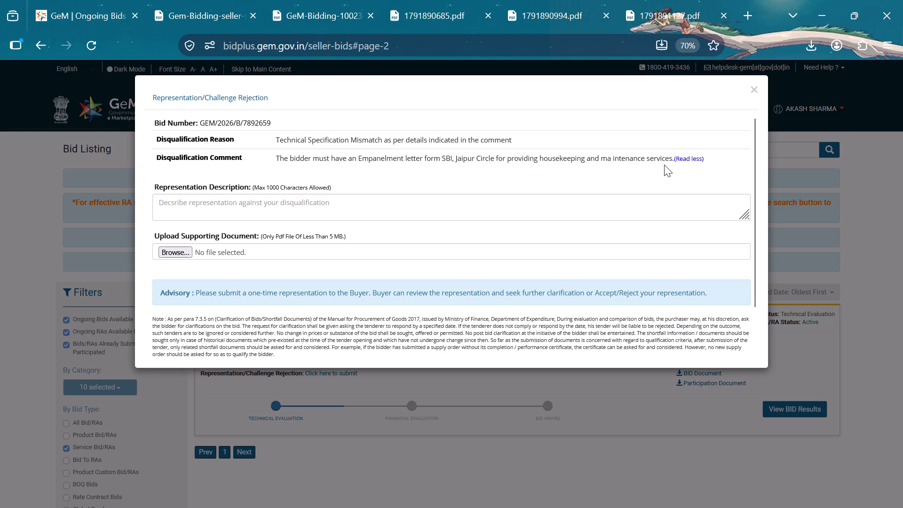
scroll(438, 240, down, 1)
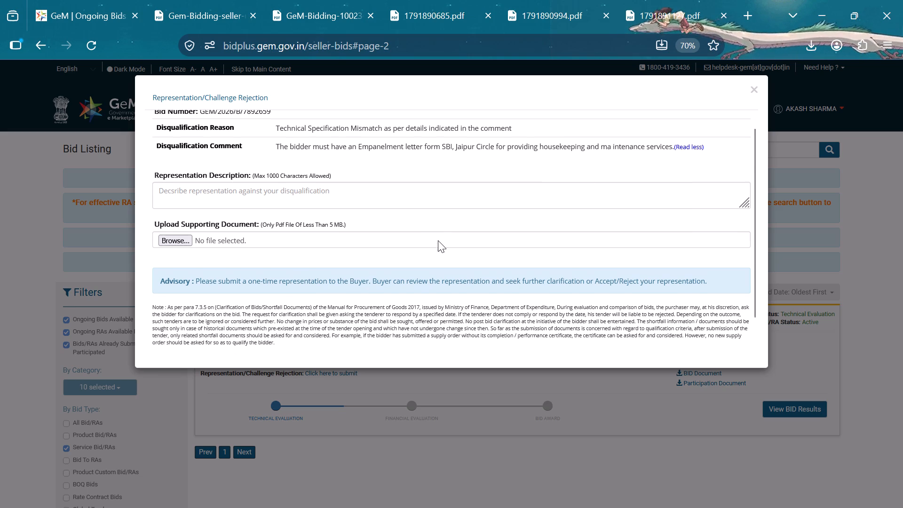
scroll(438, 240, down, 1)
scroll(669, 165, down, 2)
scroll(669, 165, up, 4)
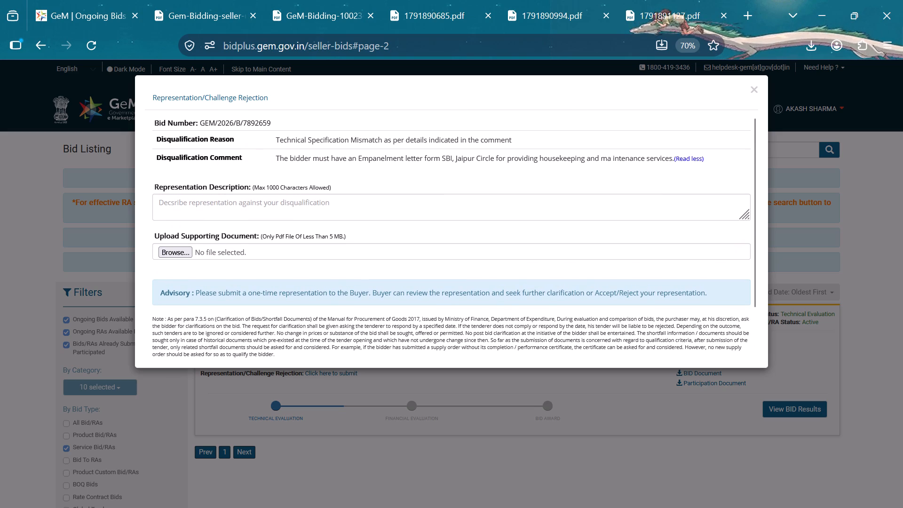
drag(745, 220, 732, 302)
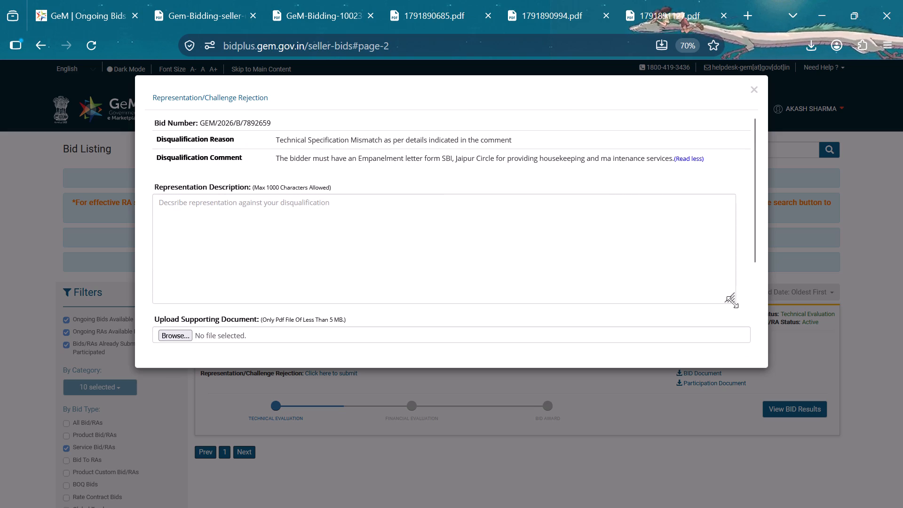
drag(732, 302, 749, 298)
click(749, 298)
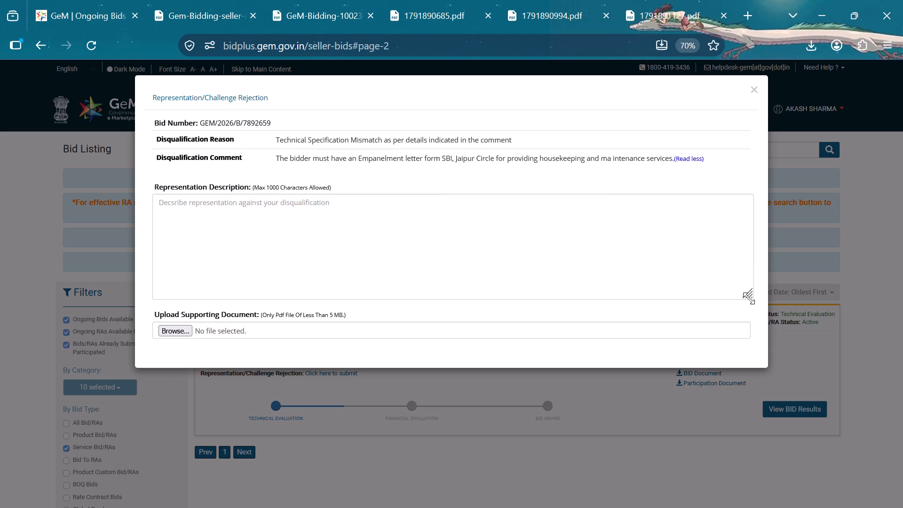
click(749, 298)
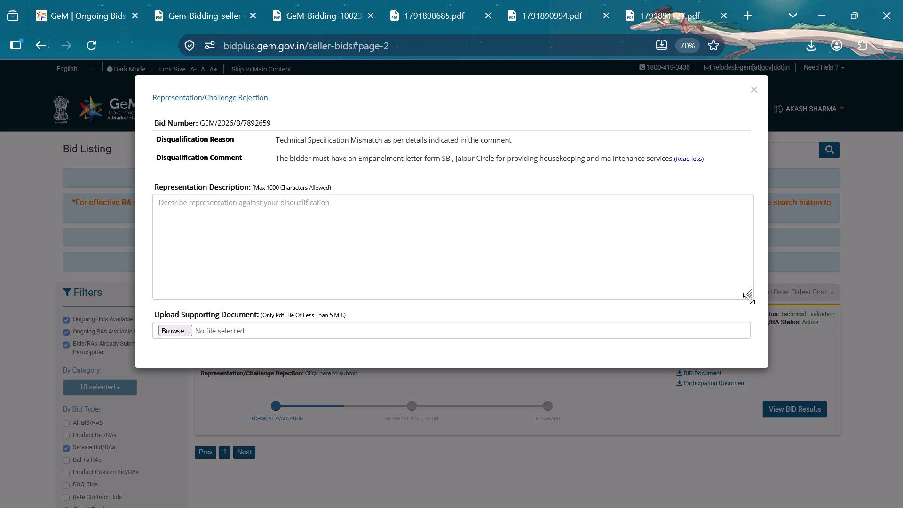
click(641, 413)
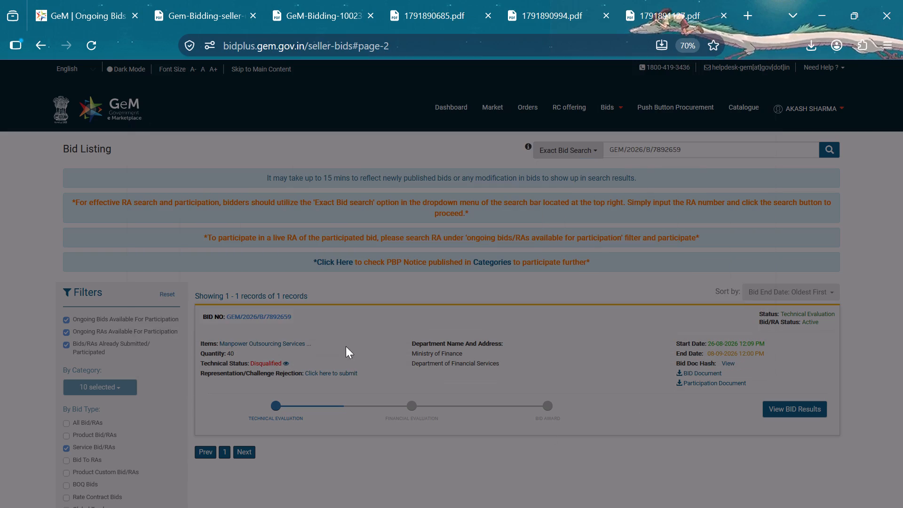
Open the bid document for GEM/2026/B/7892659 and read its organisation, office, turnover and experience requirements.
click(273, 317)
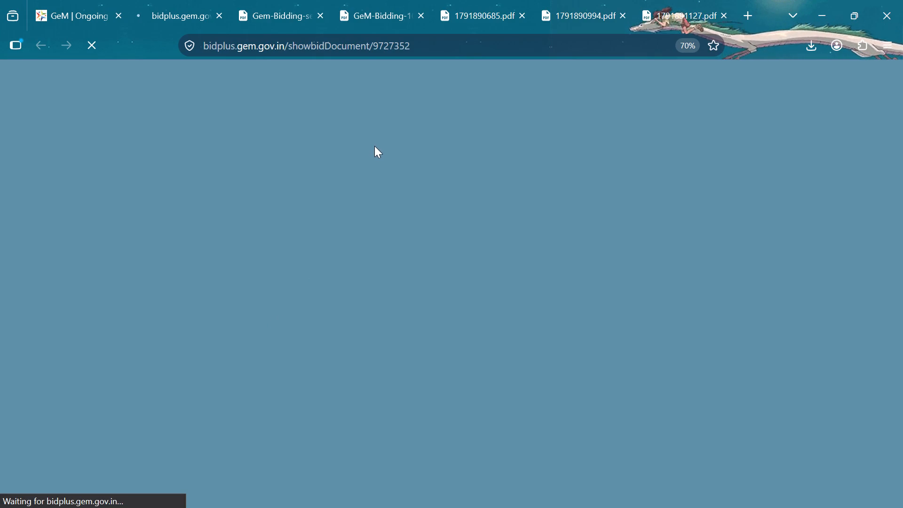
click(351, 237)
scroll(451, 296, down, 1)
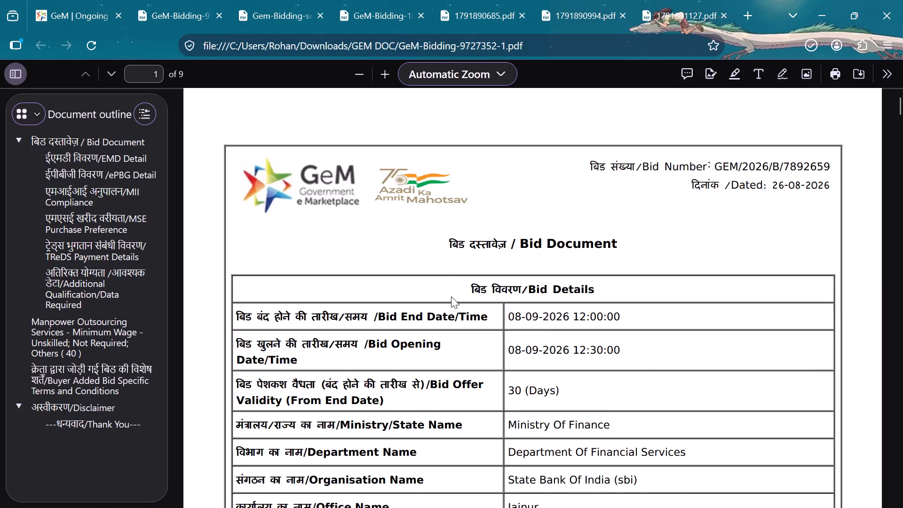
scroll(451, 296, down, 3)
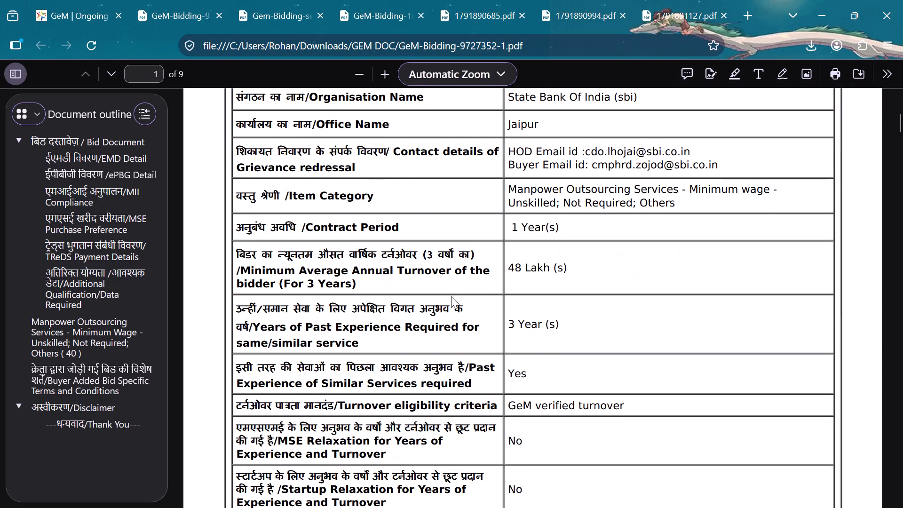
scroll(451, 296, up, 1)
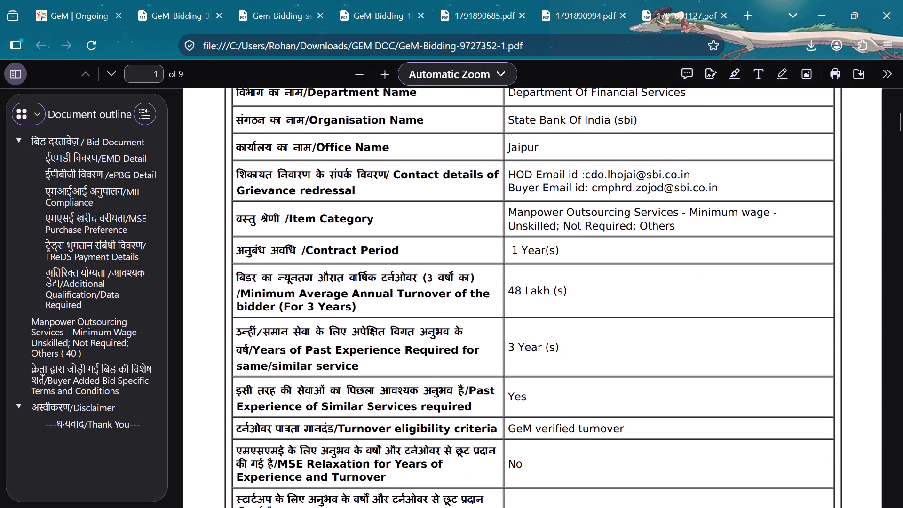
scroll(451, 296, up, 1)
click(170, 0)
click(87, 0)
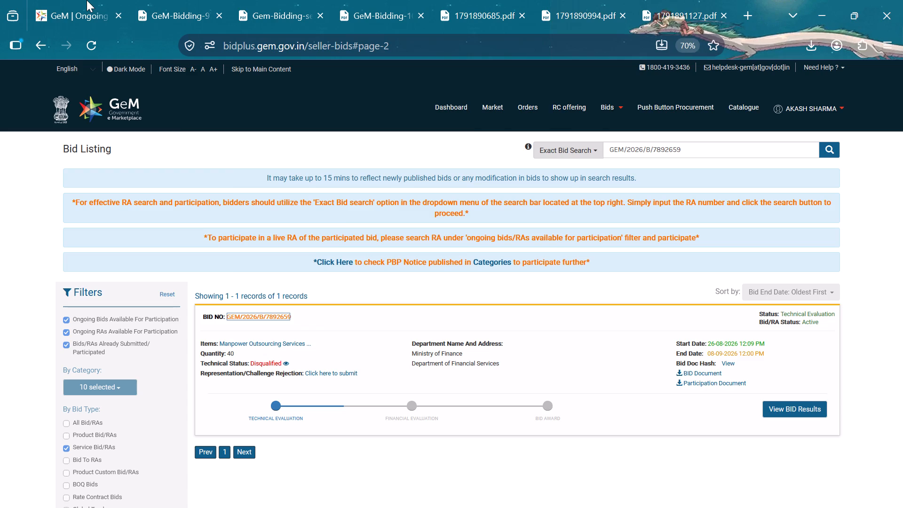
click(146, 0)
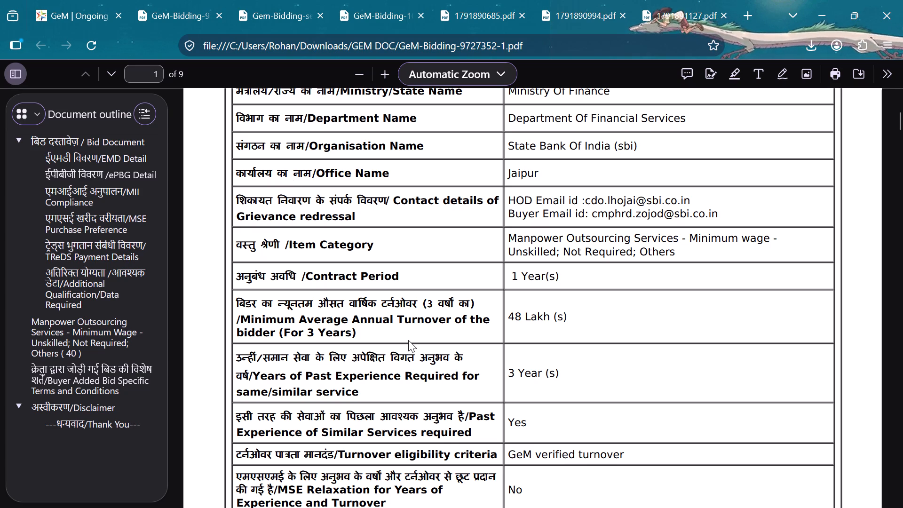
Open the Drive folder linked in the Other Comment cell for bid GEM/2026/B/8171334 in the Daily Tender Sheet.
click(432, 185)
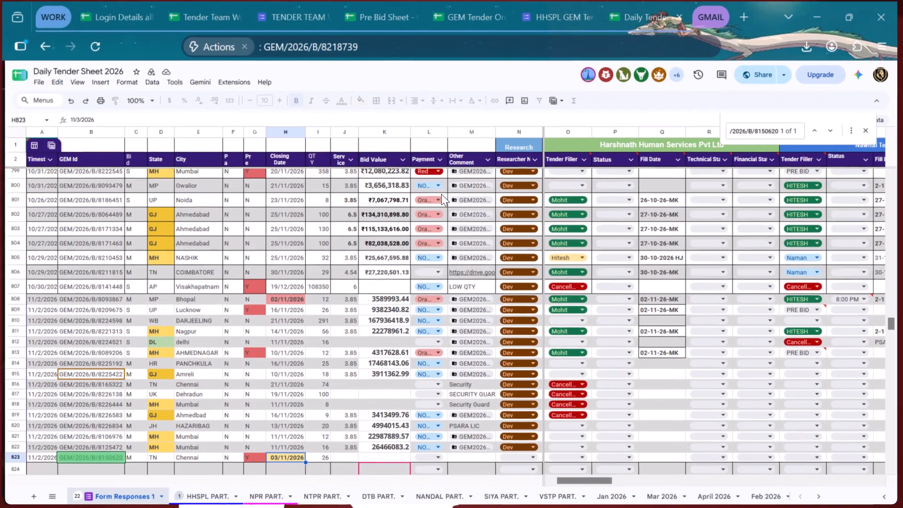
click(471, 229)
click(486, 249)
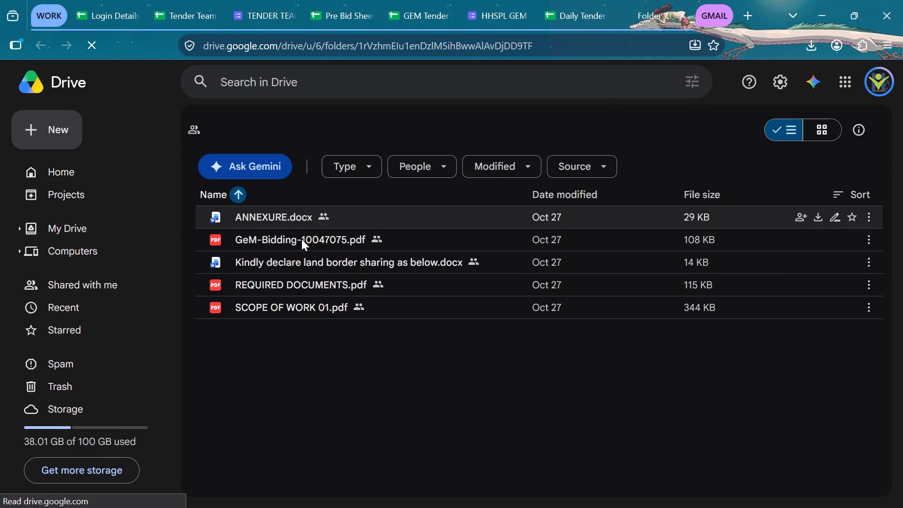
Open ANNEXURE.docx from the bid's Drive folder and look through its annexure formats.
double_click(303, 217)
double_click(303, 217)
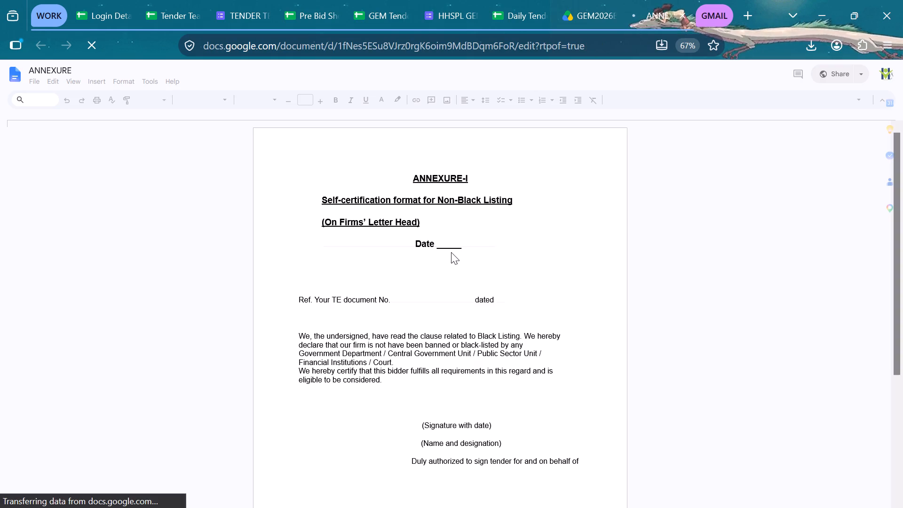
scroll(451, 252, down, 16)
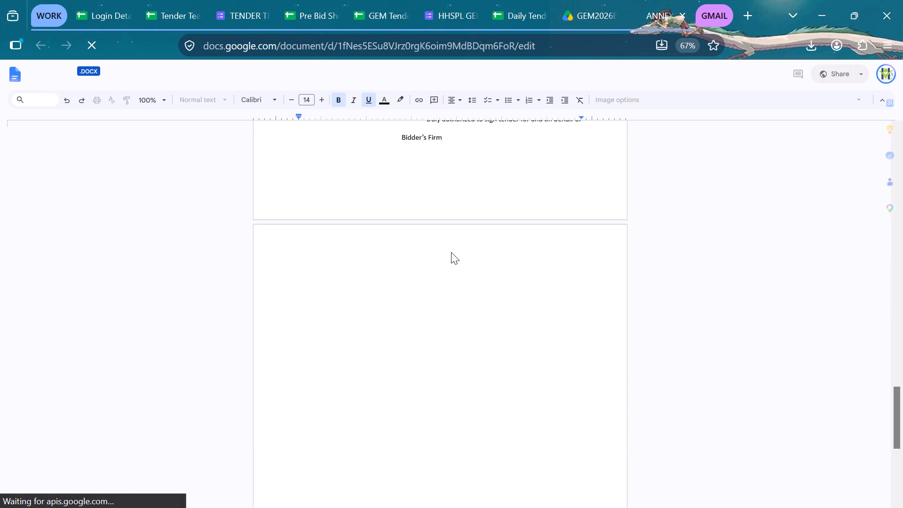
scroll(451, 252, down, 6)
scroll(451, 252, up, 7)
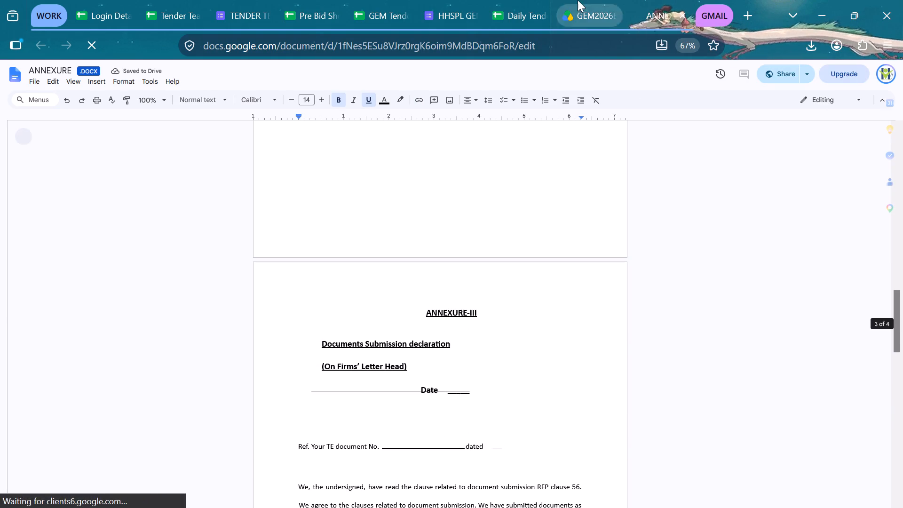
Open "Kindly declare land border sharing as below.docx" from the Drive folder for bid GEM/2026/B/8171334 and look through it.
click(578, 0)
double_click(318, 270)
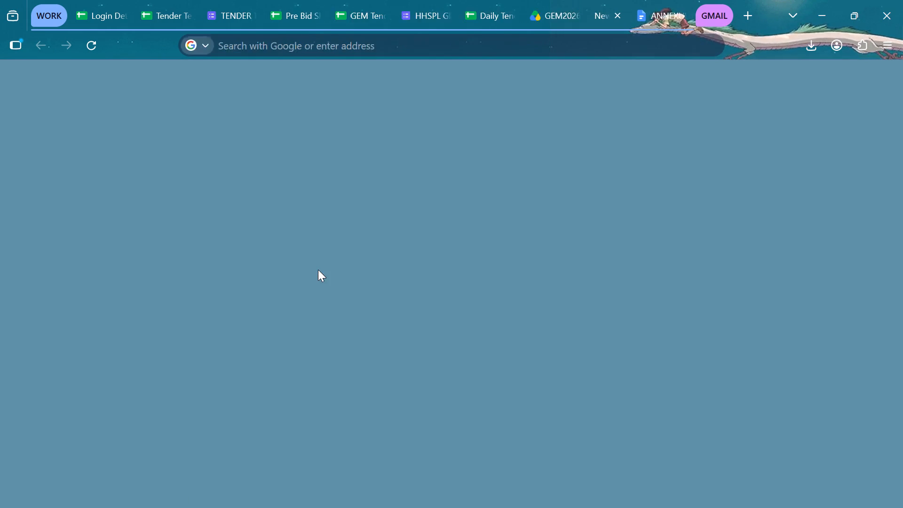
scroll(470, 269, down, 4)
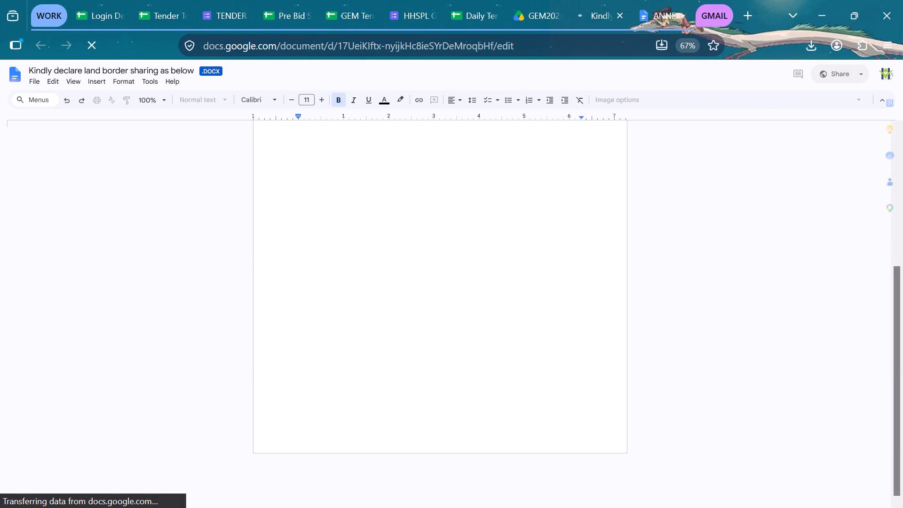
Open REQUIRED DOCUMENTS.pdf from the same Drive folder to read its document list, and return to the Daily Tender Sheet.
click(522, 0)
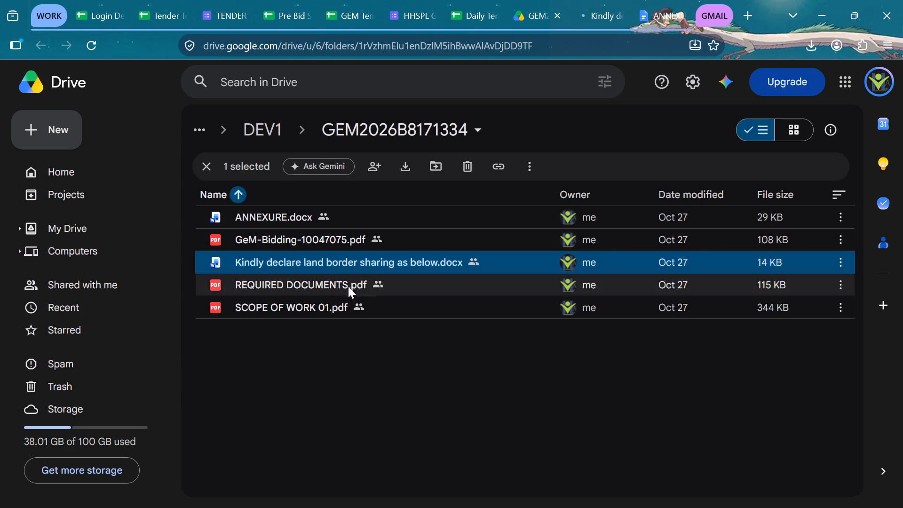
double_click(348, 286)
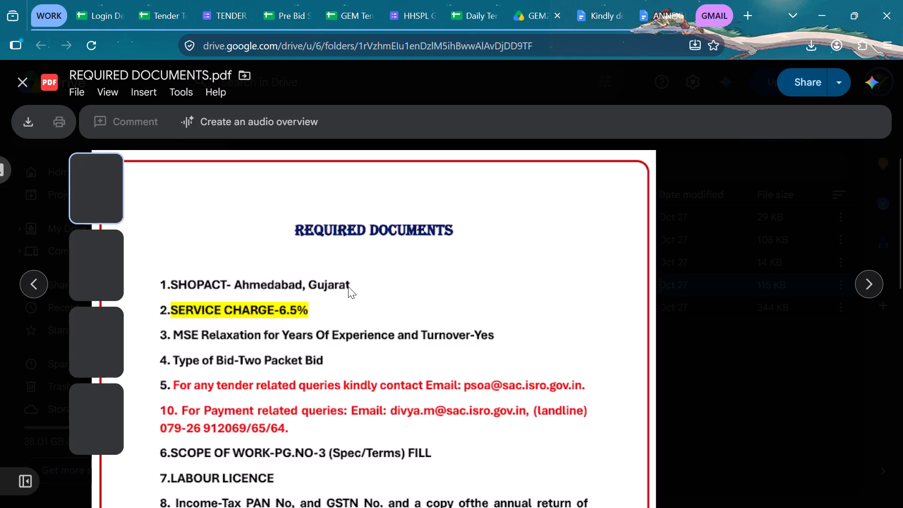
click(501, 0)
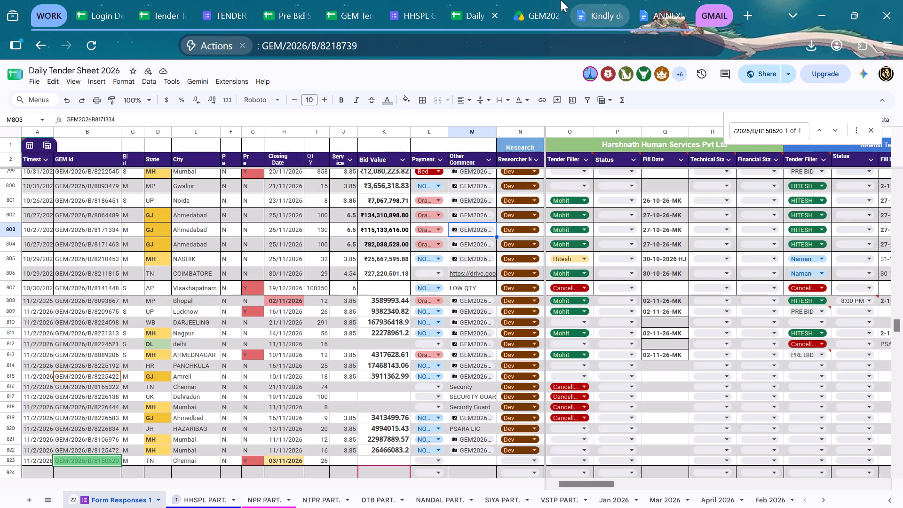
In the bid document for GEM/2026/B/7892659, open the linked scope of work and minimum wages undertaking PDFs in new tabs.
key(alt+Tab)
scroll(562, 244, down, 20)
scroll(562, 244, down, 11)
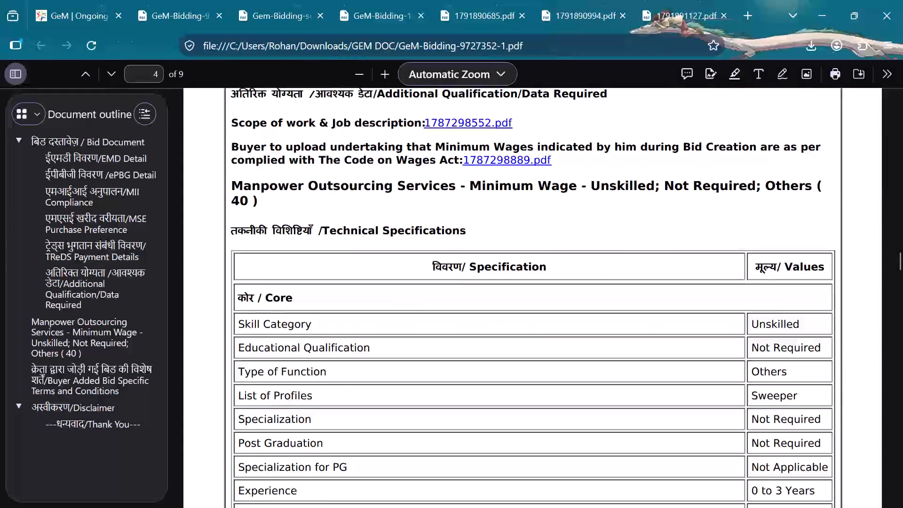
right_click(473, 123)
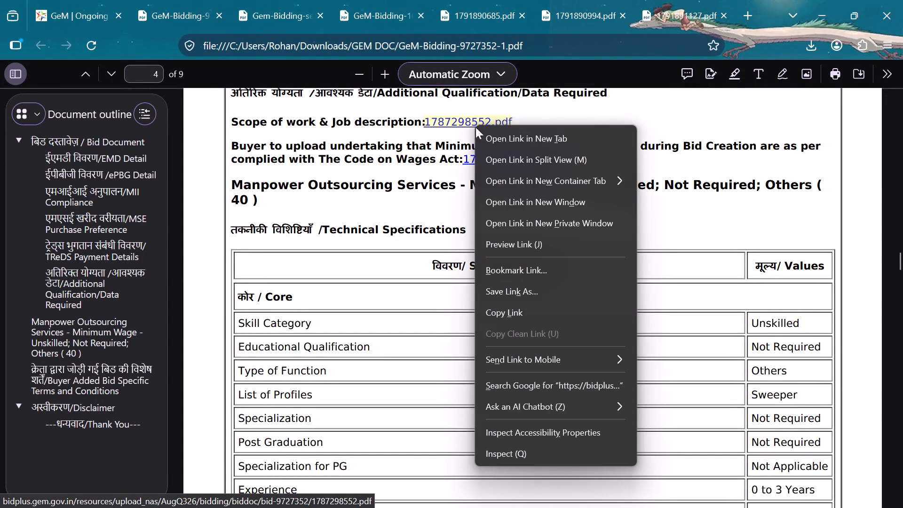
click(490, 137)
right_click(493, 154)
click(526, 175)
Read the Buyer Added Bid Specific ATC clauses on SBI empanelment and Rajasthan registration in the bid document.
scroll(526, 175, down, 4)
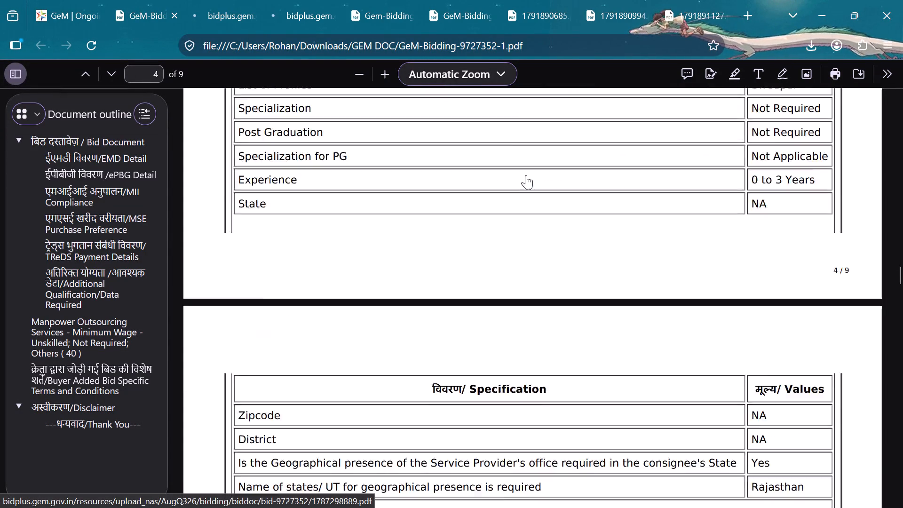
scroll(526, 175, down, 20)
scroll(526, 175, down, 4)
scroll(526, 175, up, 1)
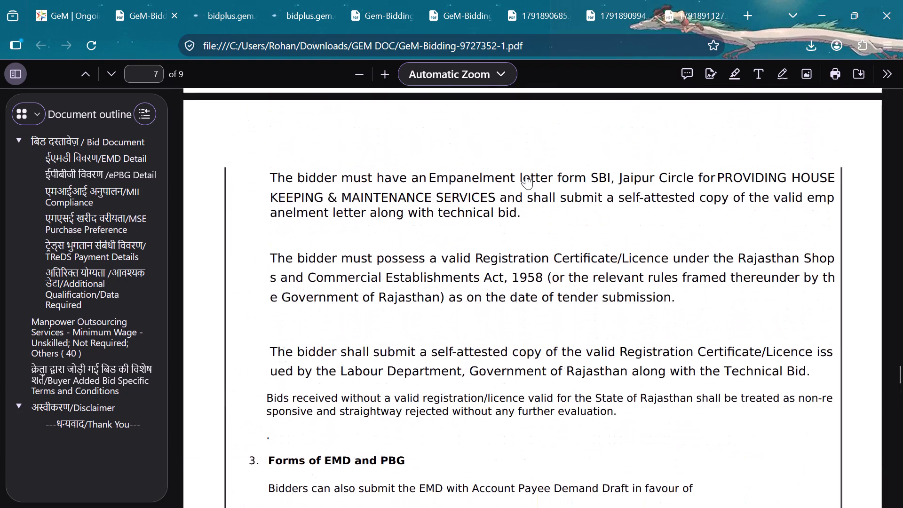
scroll(526, 175, up, 1)
scroll(333, 243, up, 1)
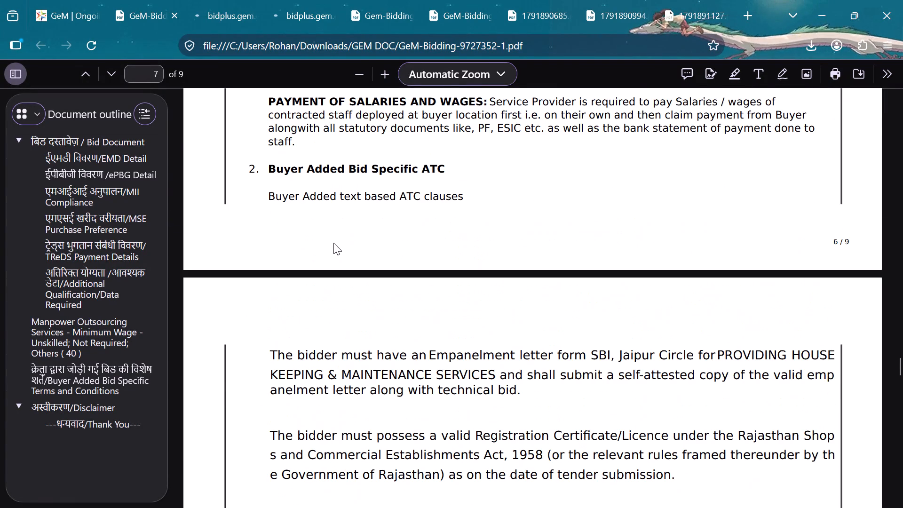
scroll(333, 243, up, 1)
scroll(333, 243, down, 1)
drag(405, 317, 674, 307)
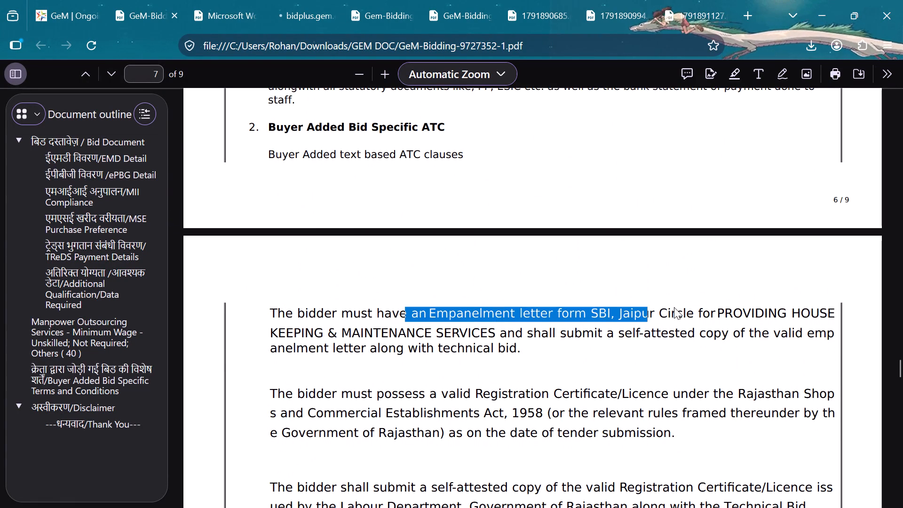
drag(674, 307, 444, 374)
drag(358, 405, 540, 421)
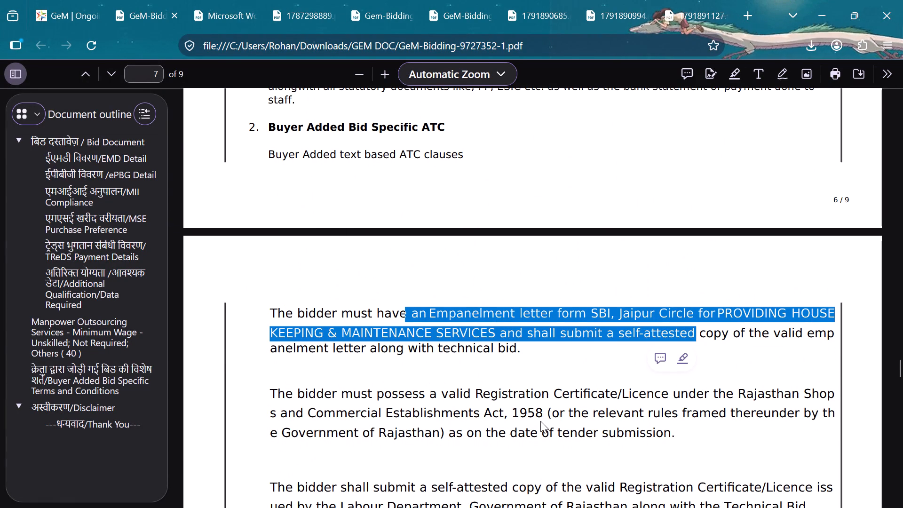
scroll(540, 421, down, 1)
drag(442, 344, 620, 345)
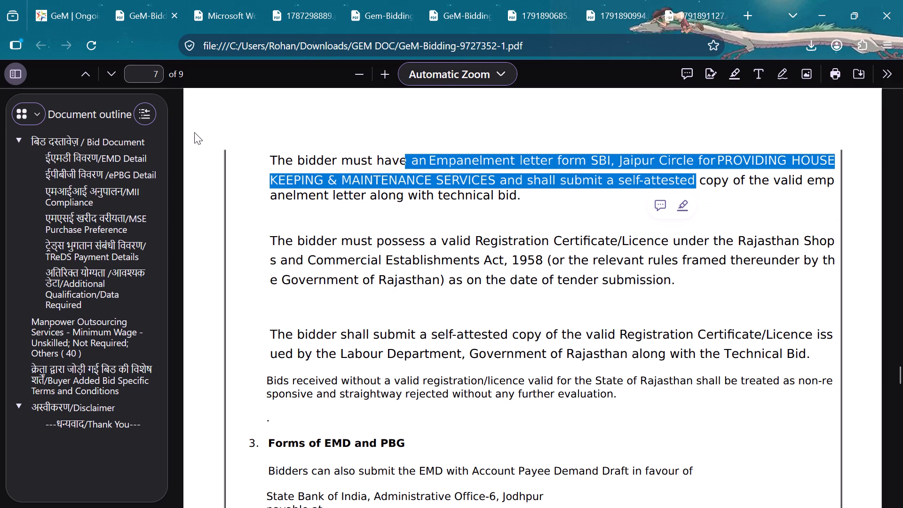
View the minimum wages PDF 1787298889.pdf attached to the bid.
click(400, 0)
click(294, 0)
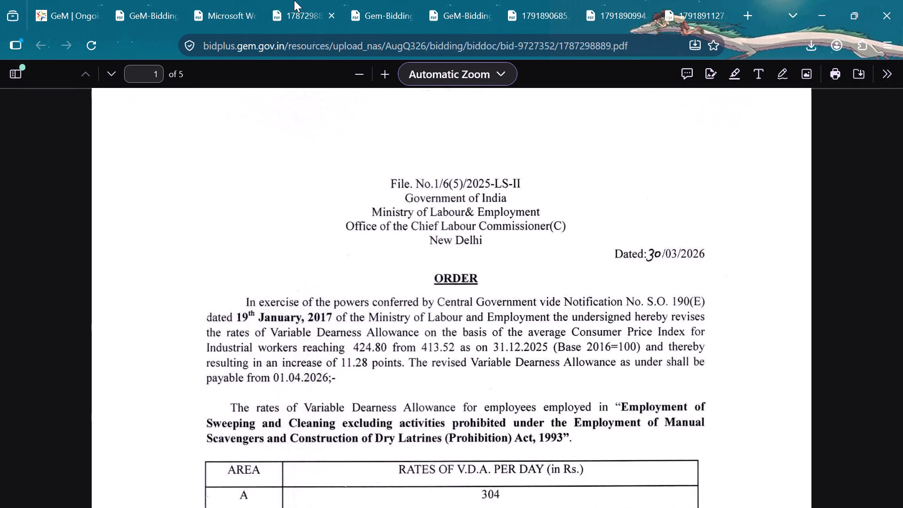
Skim the SBI Jodhpur scope of work PDF through its housekeeping services and equipment sections.
click(222, 0)
scroll(401, 266, down, 4)
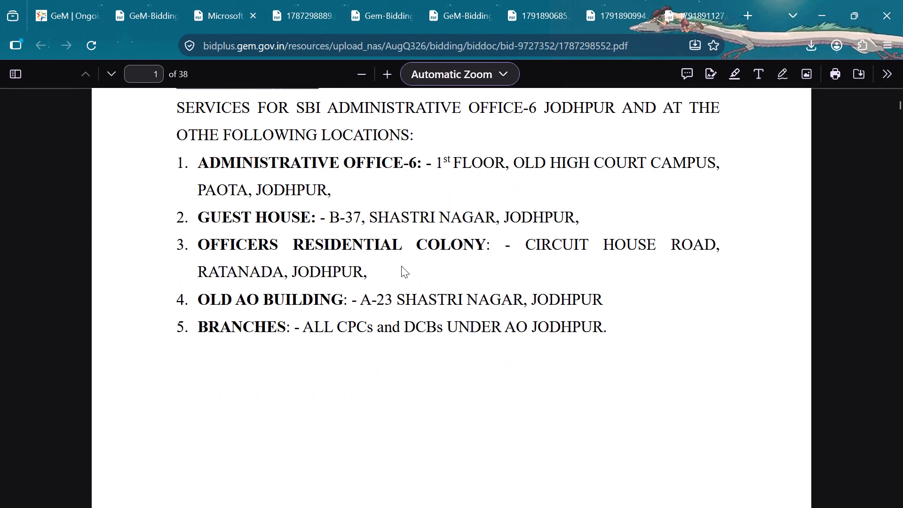
scroll(401, 266, down, 13)
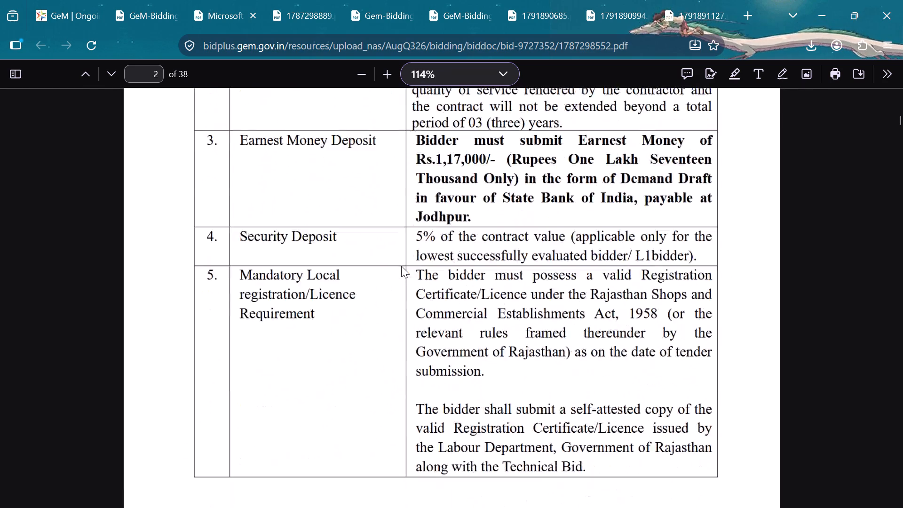
scroll(401, 266, down, 20)
scroll(401, 266, down, 11)
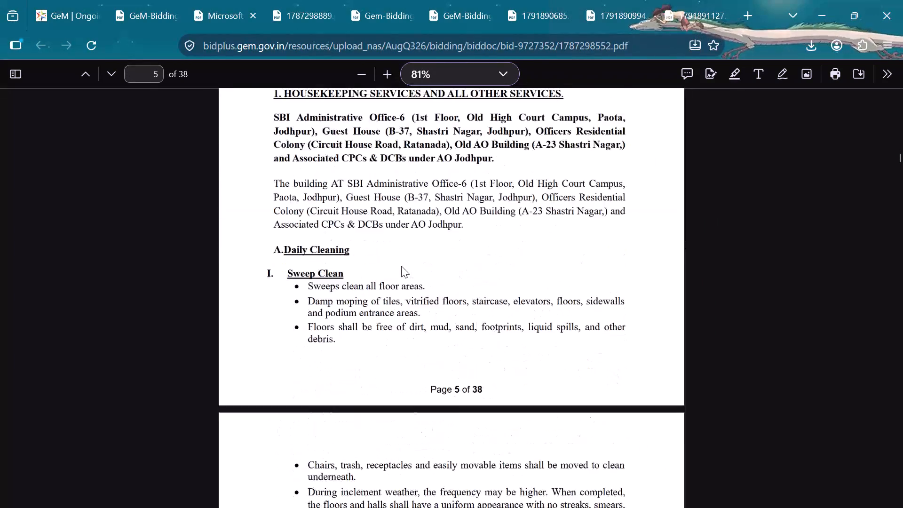
scroll(401, 266, down, 20)
scroll(401, 266, down, 10)
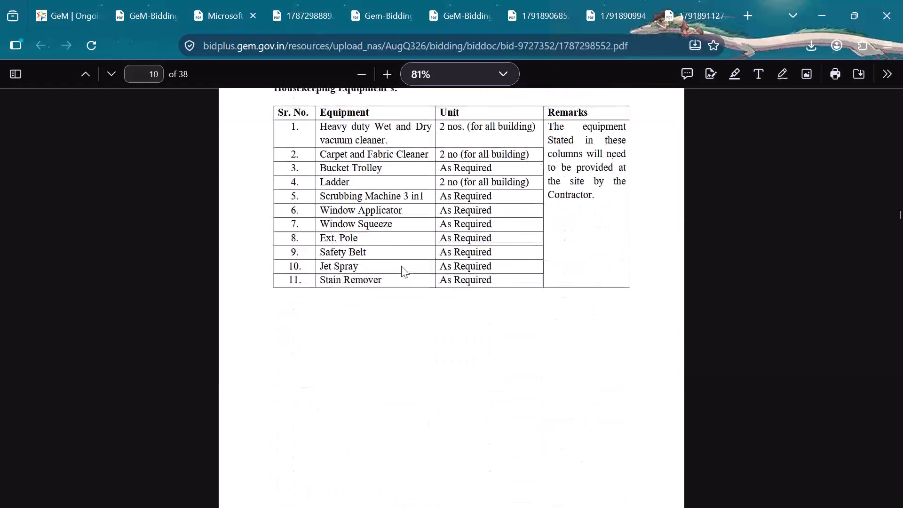
scroll(401, 266, up, 1)
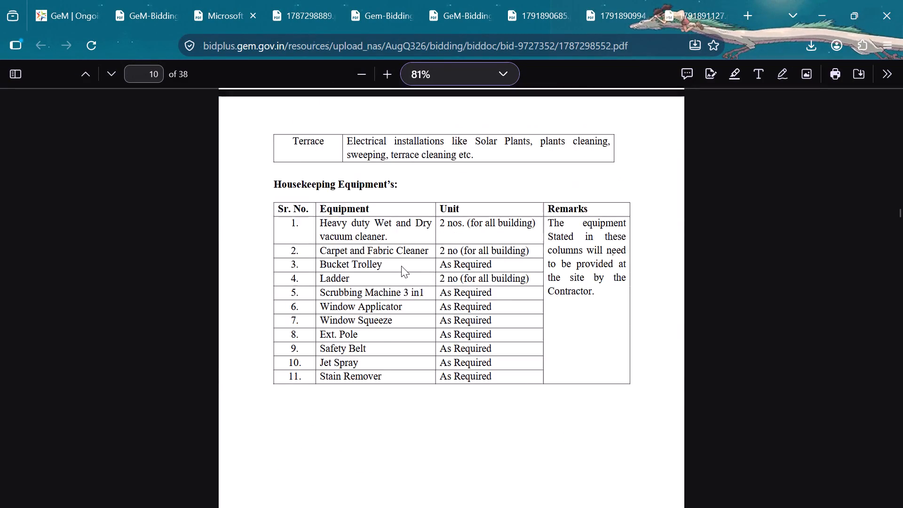
scroll(401, 266, up, 1)
scroll(401, 266, up, 20)
scroll(401, 266, up, 18)
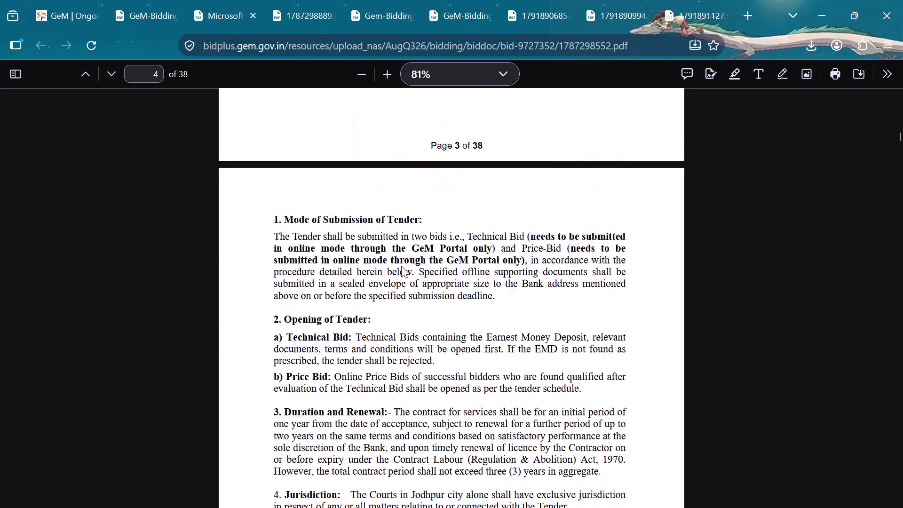
scroll(401, 266, up, 15)
Read the Notice Inviting Tender table in the scope of work PDF, including the earnest money and local registration/licence requirements.
scroll(401, 266, down, 1)
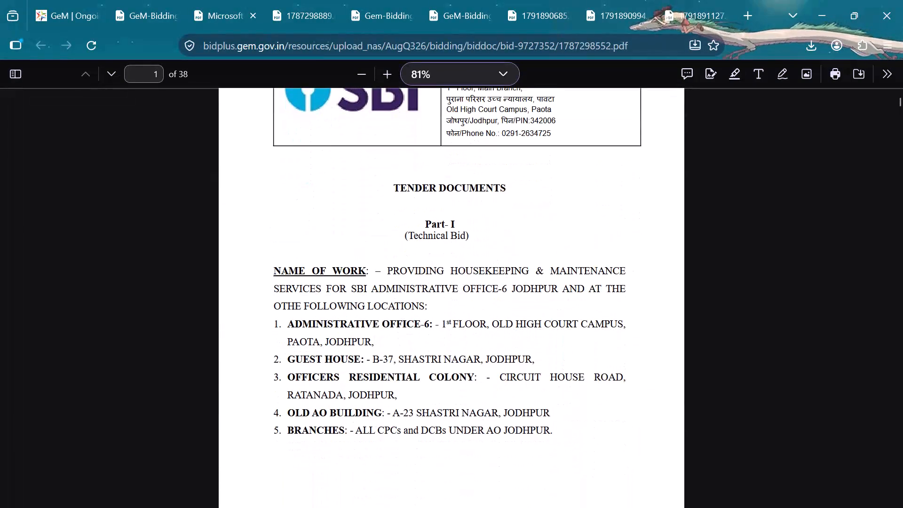
scroll(401, 266, down, 1)
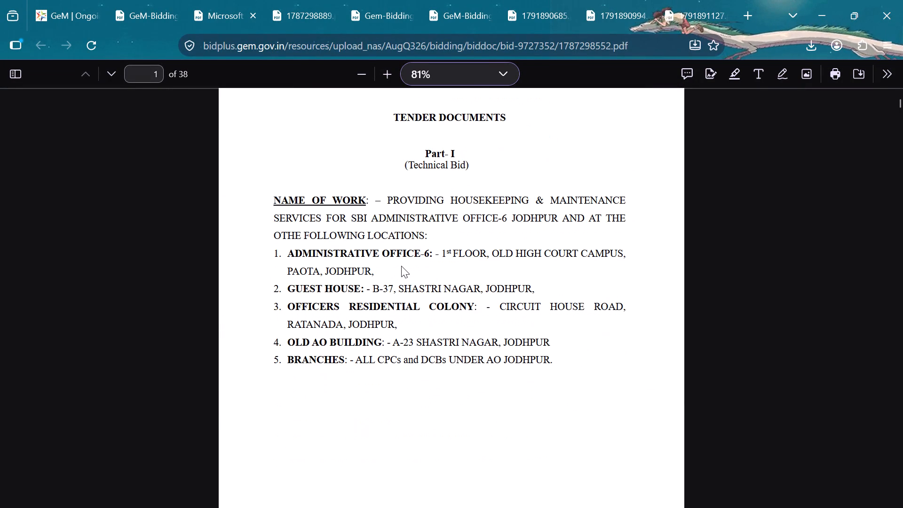
scroll(420, 402, down, 5)
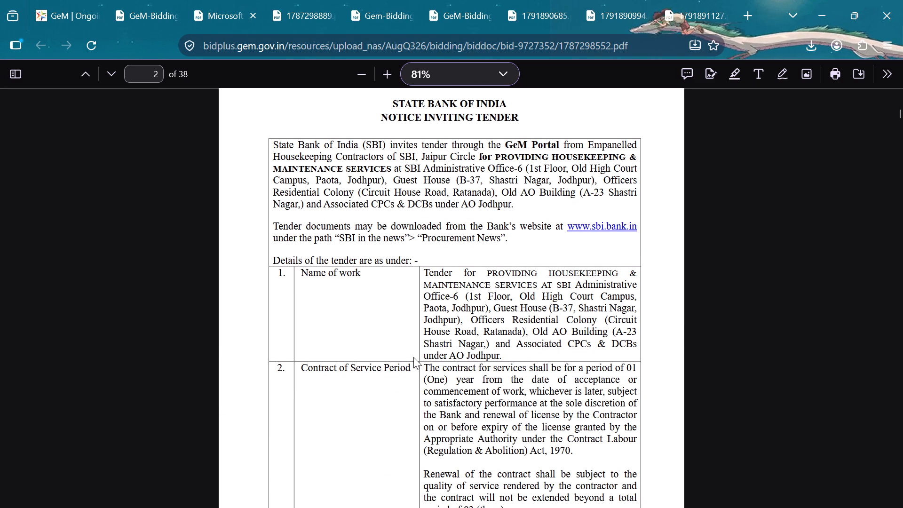
scroll(337, 391, down, 1)
scroll(416, 401, down, 1)
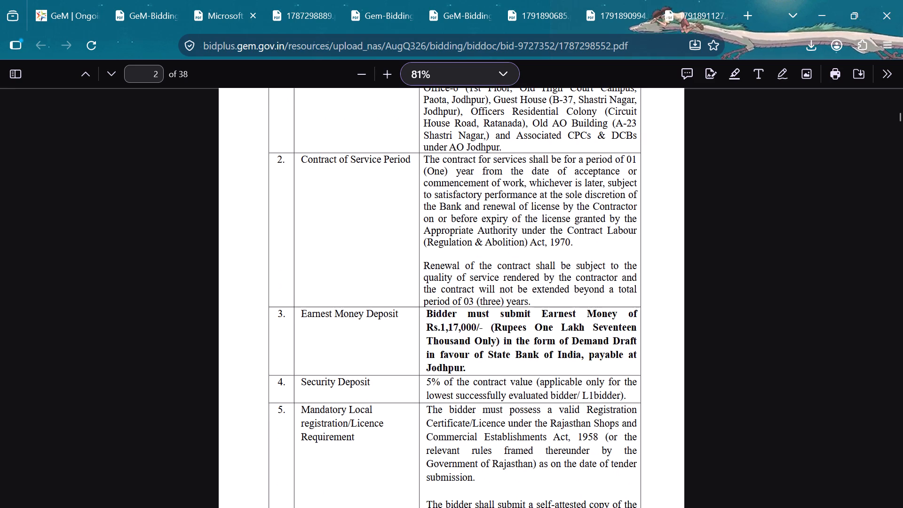
scroll(368, 387, down, 1)
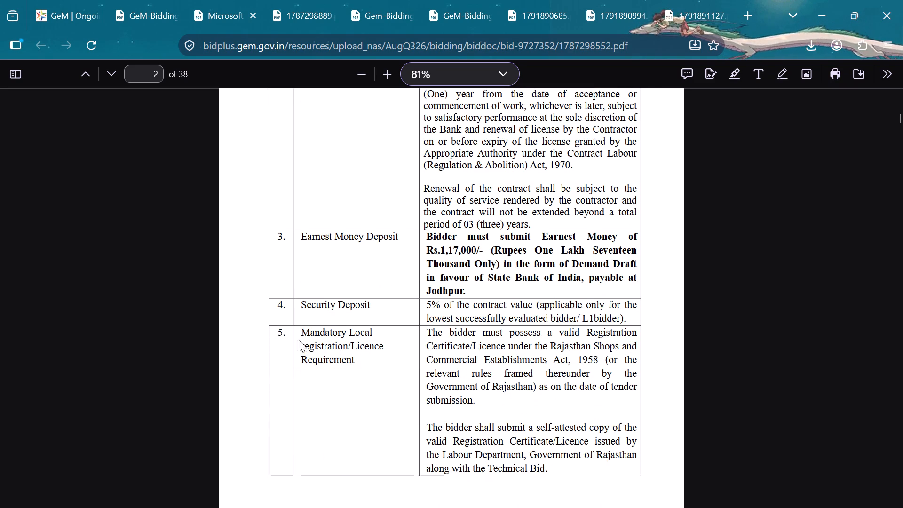
scroll(476, 381, down, 1)
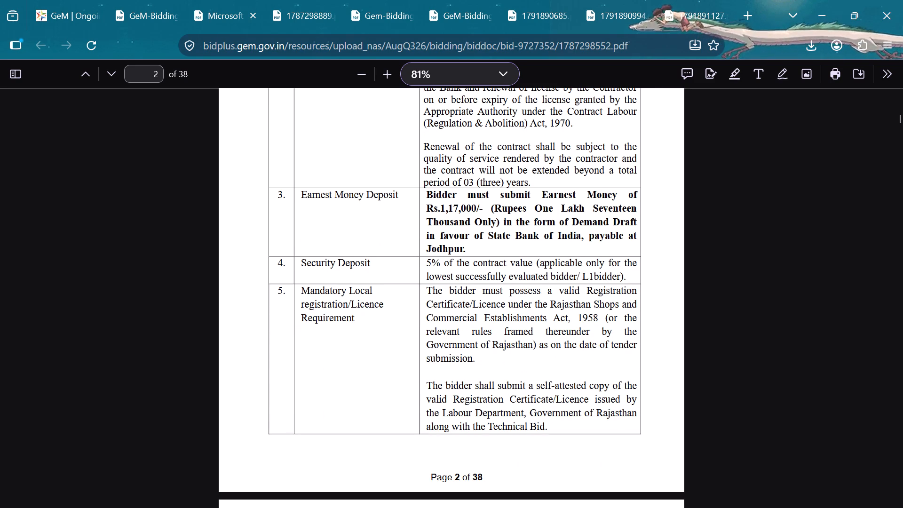
scroll(455, 331, down, 1)
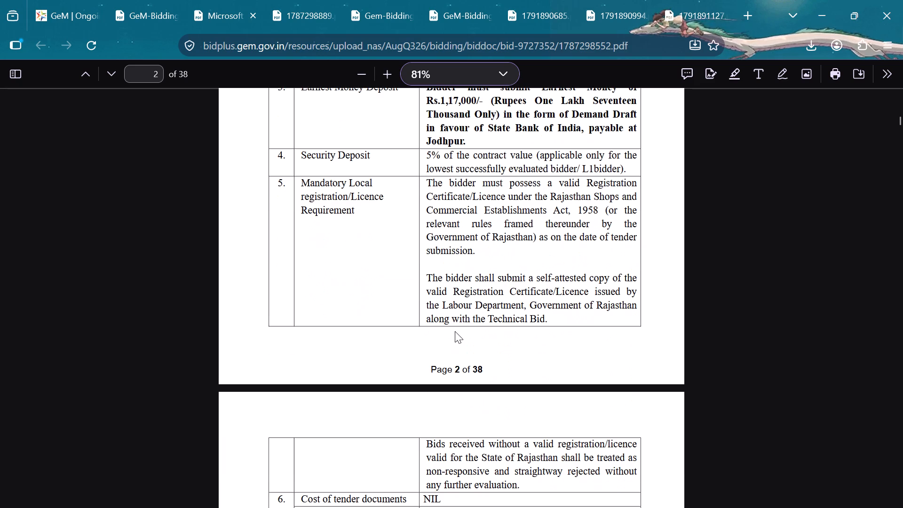
scroll(455, 331, down, 1)
scroll(455, 331, up, 1)
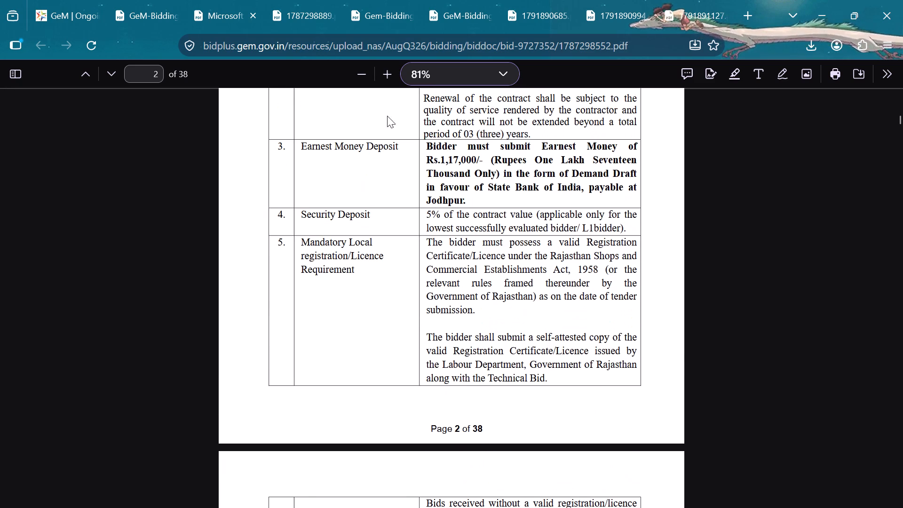
Copy bid number GEM/2026/B/7892659 from the first page of its bid document and search for it in the Daily Tender Sheet.
click(312, 0)
click(186, 0)
click(155, 0)
scroll(346, 127, up, 7)
key(ctrl+Up)
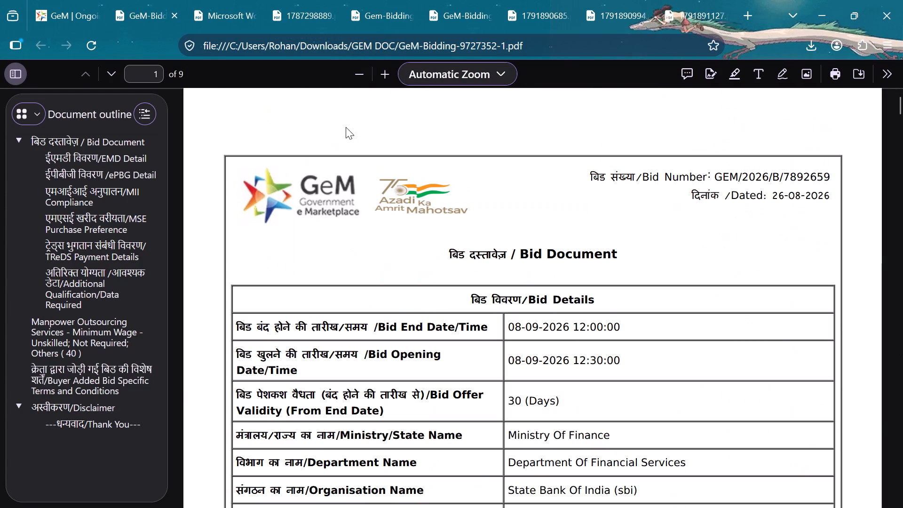
double_click(722, 176)
key(ctrl+shift+Right)
key(ctrl+shift+Right)
key(ctrl+shift+Right)
key(ctrl+shift+Right)
key(ctrl+c)
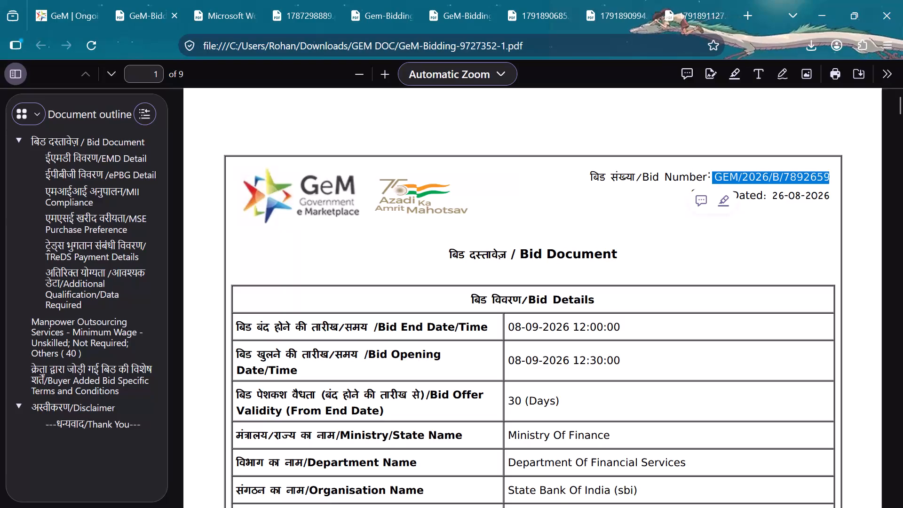
key(alt+Tab)
key(ctrl+f)
key(ctrl+v)
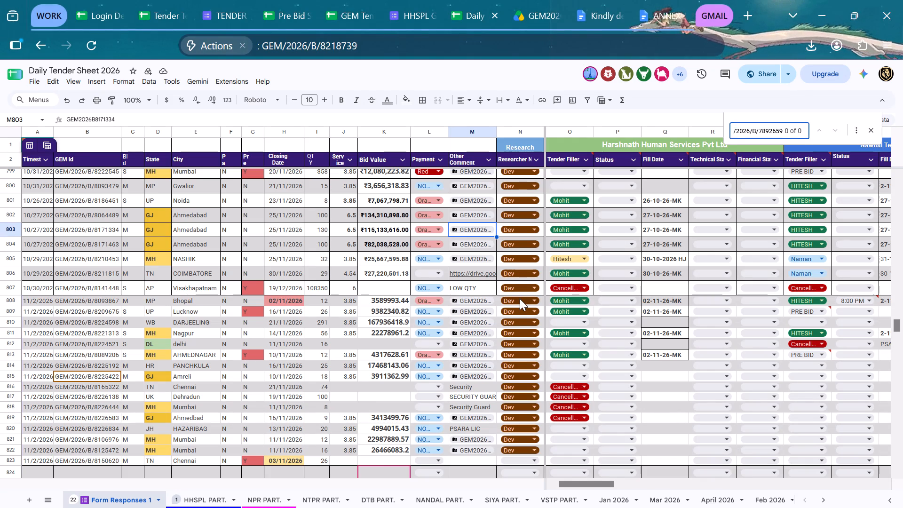
Search the GeM bid listing again for GEM/2026/B/7892659 using the copied bid number.
key(alt+Tab)
click(63, 0)
click(639, 144)
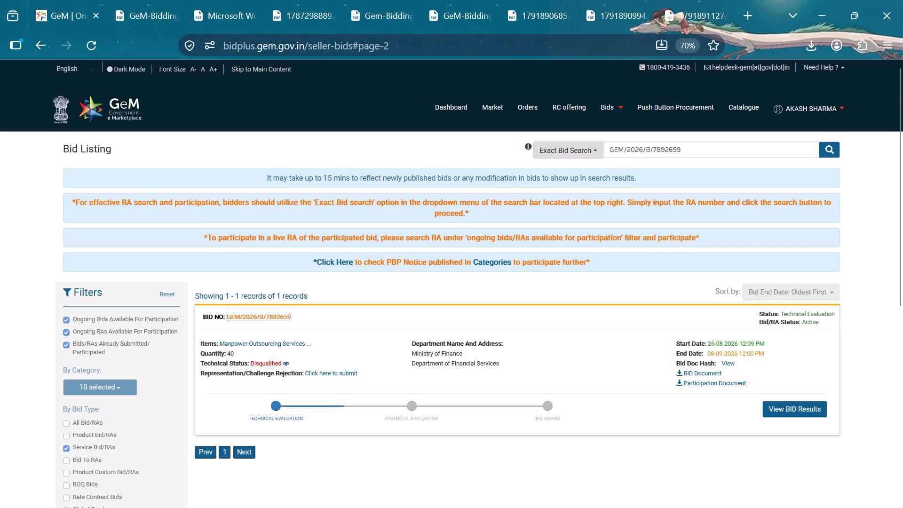
key(ctrl+a)
key(ctrl+v)
key(Return)
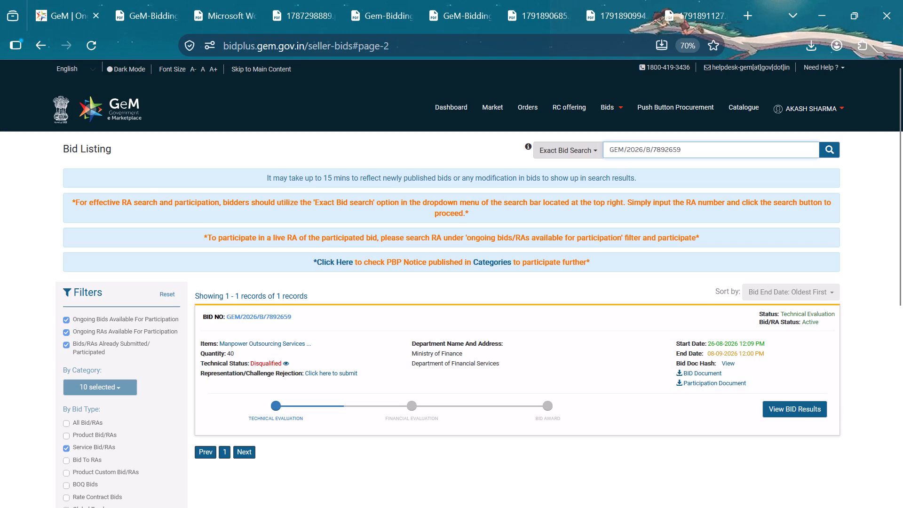
Find bid GEM/2026/B/7892659 in the Sep-2026 sheet of the Daily Tender Sheet and select its bid value.
key(alt+Tab)
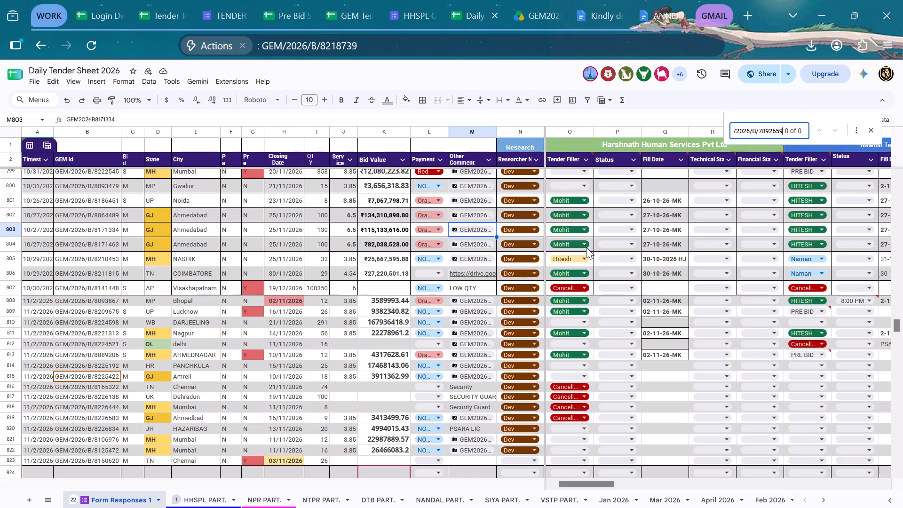
scroll(742, 500, left, 5)
click(751, 502)
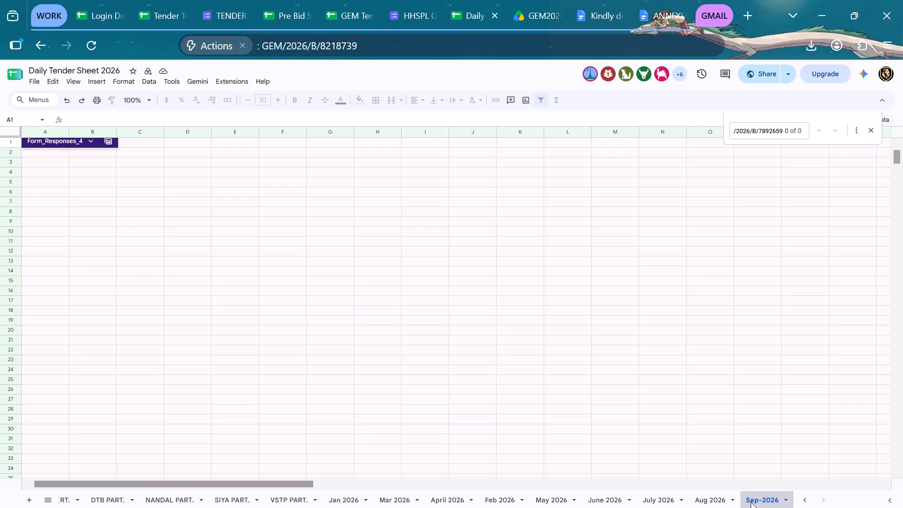
key(ctrl+f)
key(ctrl+v)
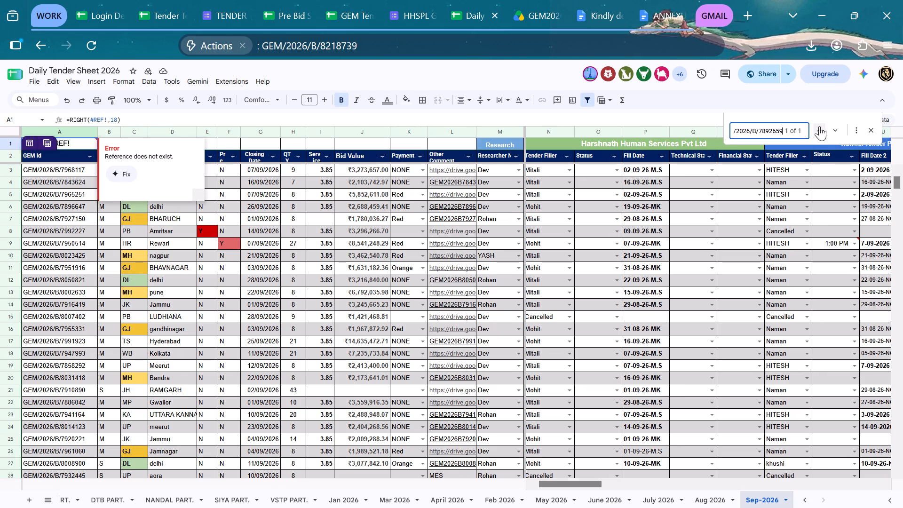
click(819, 128)
scroll(500, 292, down, 1)
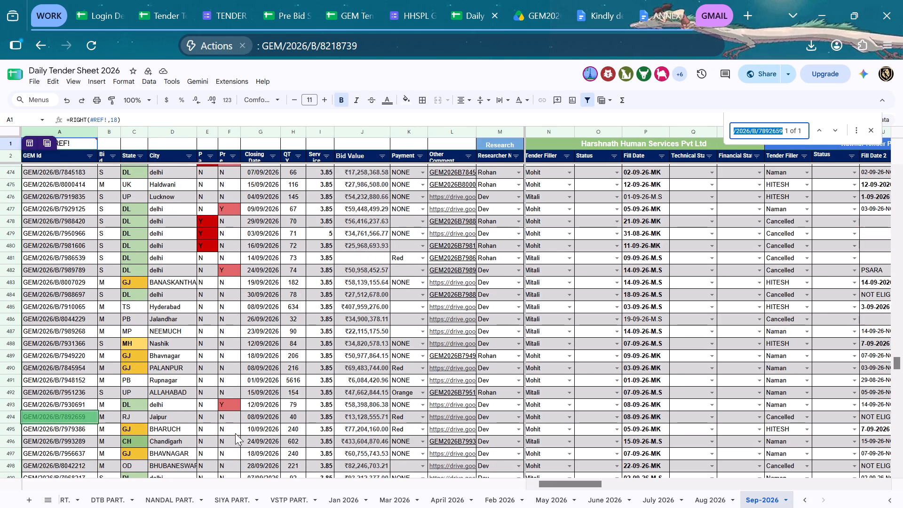
click(350, 421)
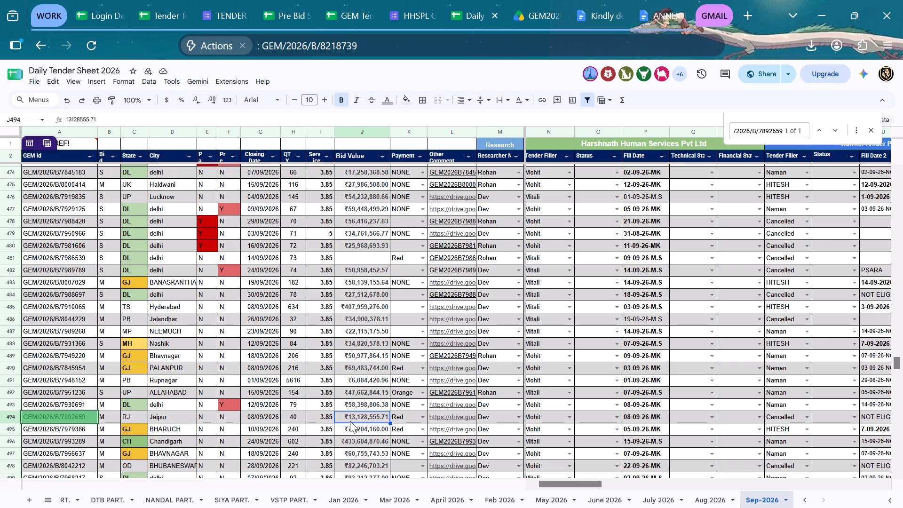
Check the payment, evaluation and EMD details in the bid document for GEM/2026/B/7892659.
key(alt+Tab)
click(183, 1)
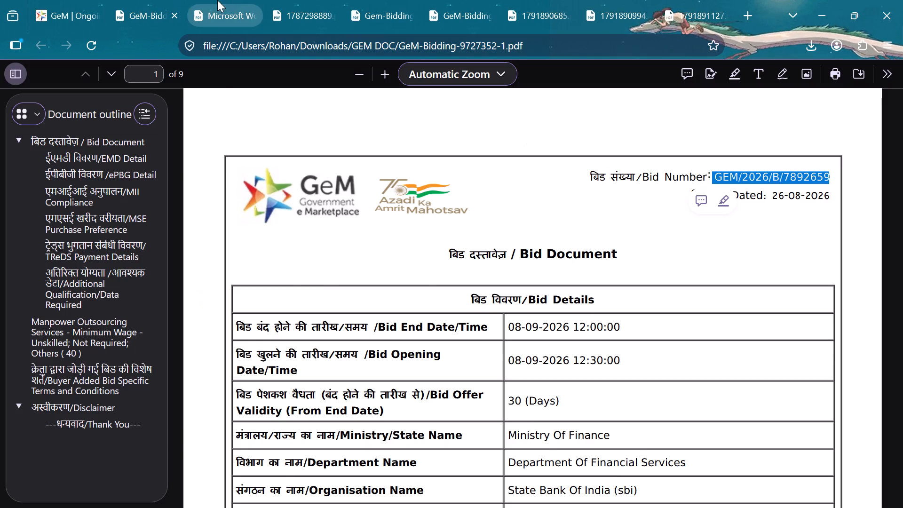
scroll(427, 385, down, 15)
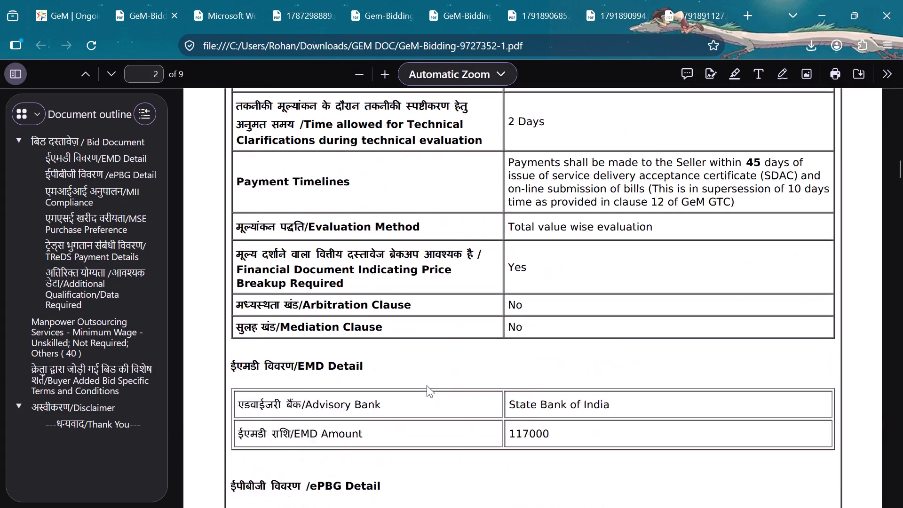
scroll(427, 385, up, 1)
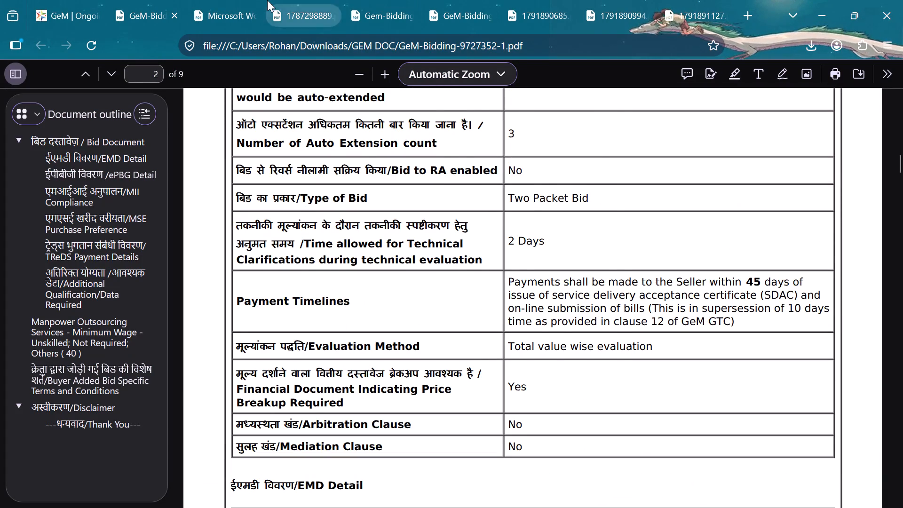
Locate the open bid document for the Chennai Mail Motor Service bid and check its estimated bid value.
click(262, 0)
click(333, 0)
click(440, 0)
click(522, 0)
click(451, 0)
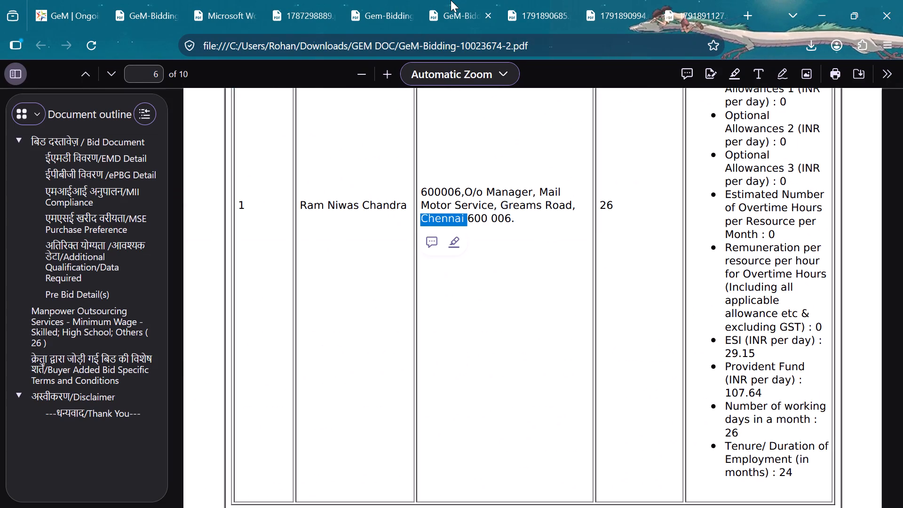
key(ctrl+Up)
scroll(608, 392, down, 9)
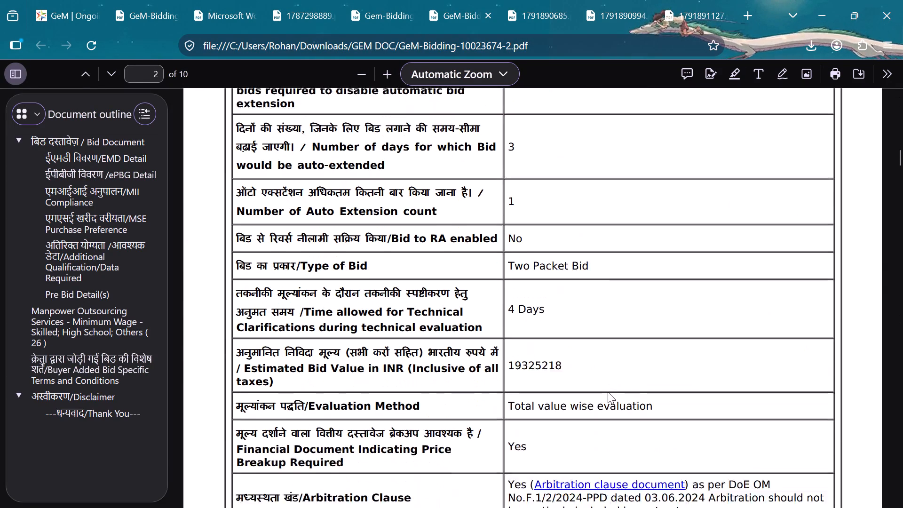
scroll(608, 392, down, 5)
triple_click(356, 318)
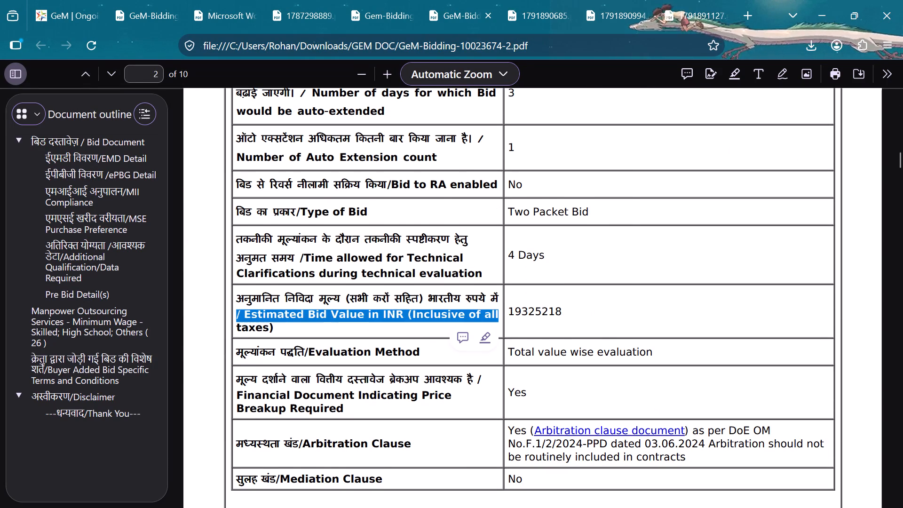
double_click(534, 307)
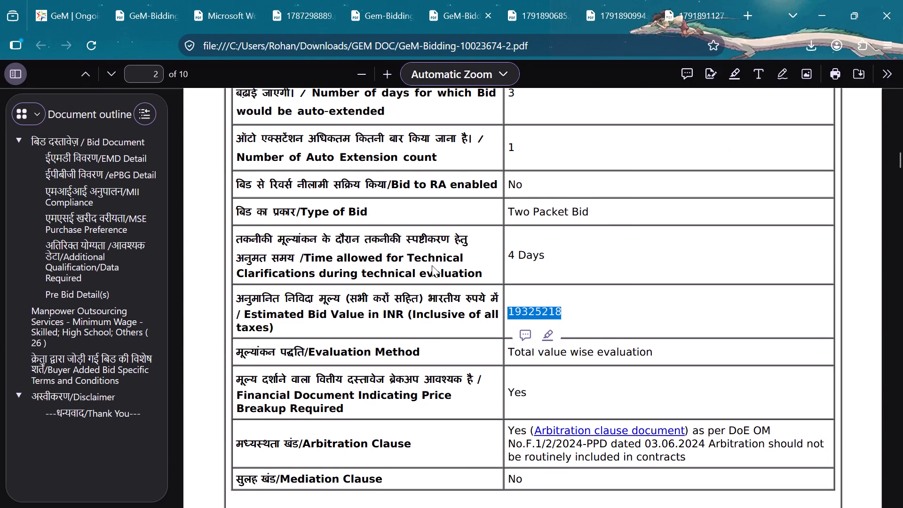
Copy the Chennai bid number GEM/2026/B/8150620 from the Form Responses 1 sheet and search for it in the GeM bid listing.
click(78, 6)
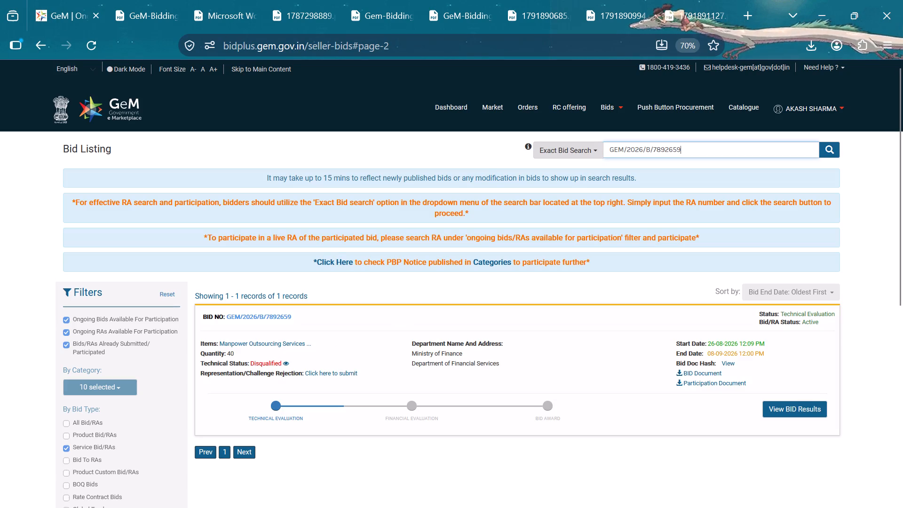
key(alt+Tab)
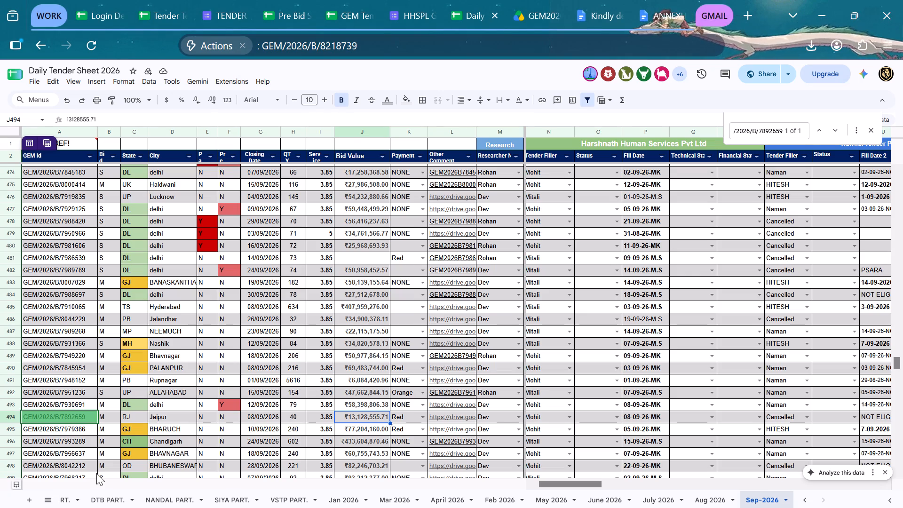
scroll(114, 504, right, 3)
click(99, 502)
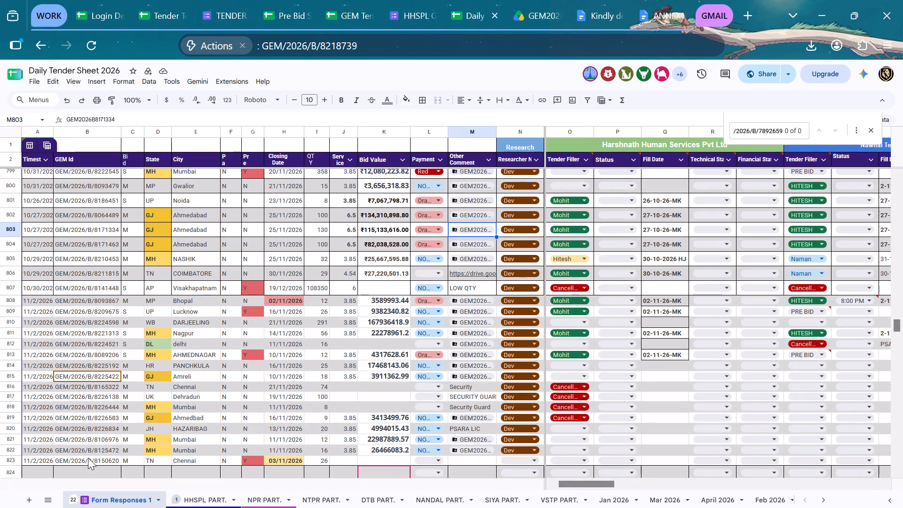
click(87, 456)
key(ctrl+v)
key(ctrl+c)
key(alt+Tab)
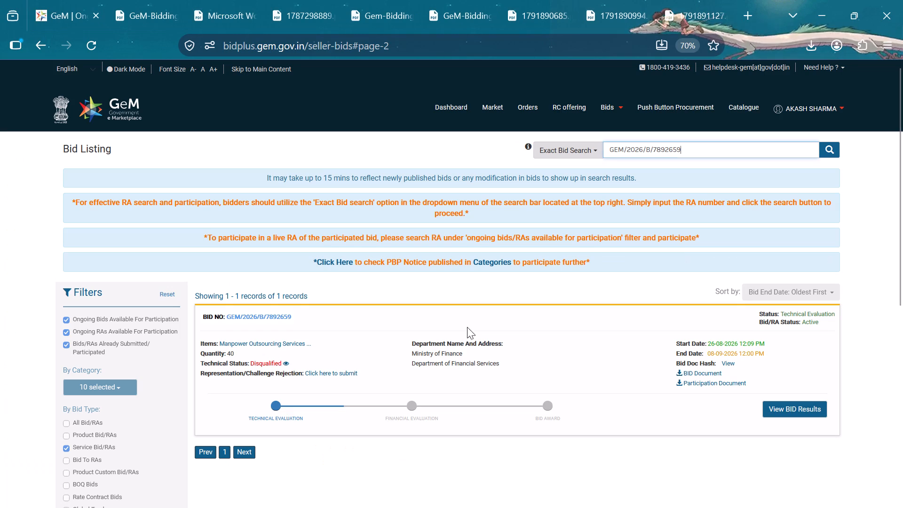
key(ctrl+s)
key(ctrl+b)
key(ctrl+b)
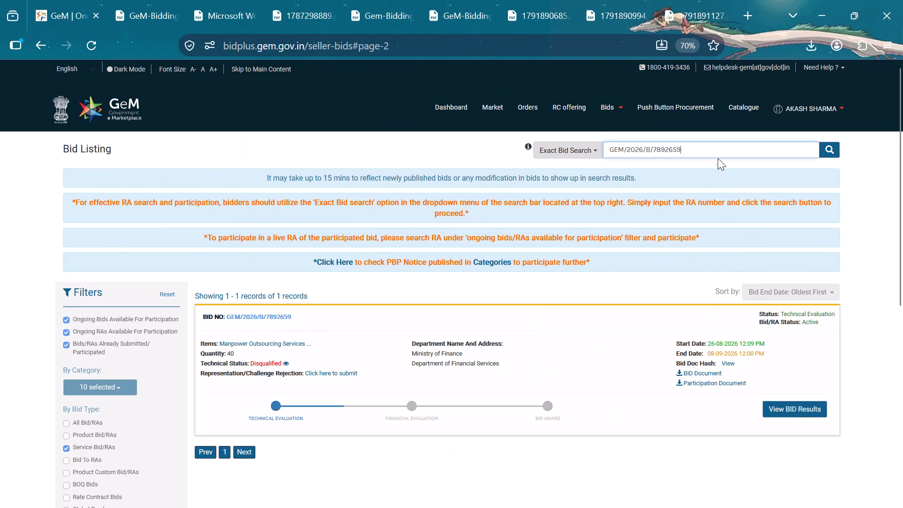
key(ctrl+s)
key(ctrl+v)
key(ctrl+s)
key(ctrl+v)
key(ctrl+s)
key(ctrl+v)
key(ctrl+a)
key(ctrl+v)
key(Return)
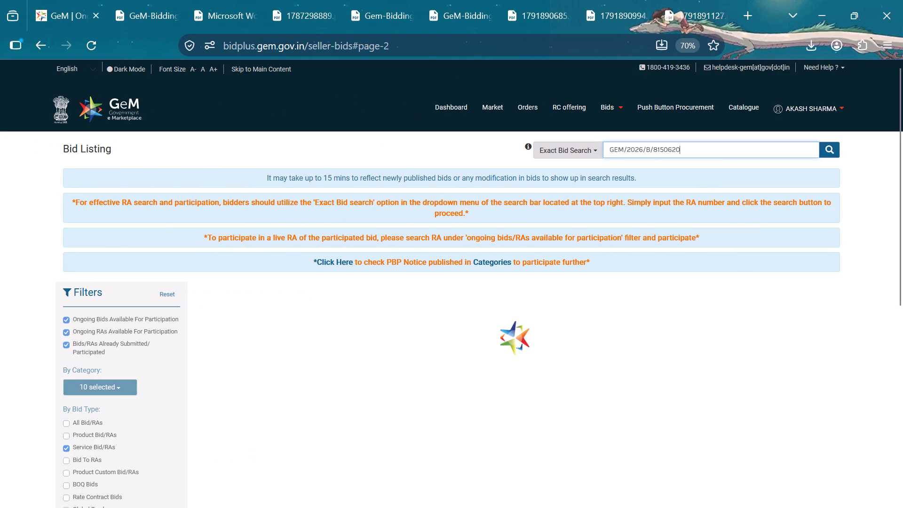
Start participation in bid GEM/2026/B/8150620, answering the ownership and technology-transfer compliance questions No, No and Yes, and save.
click(801, 395)
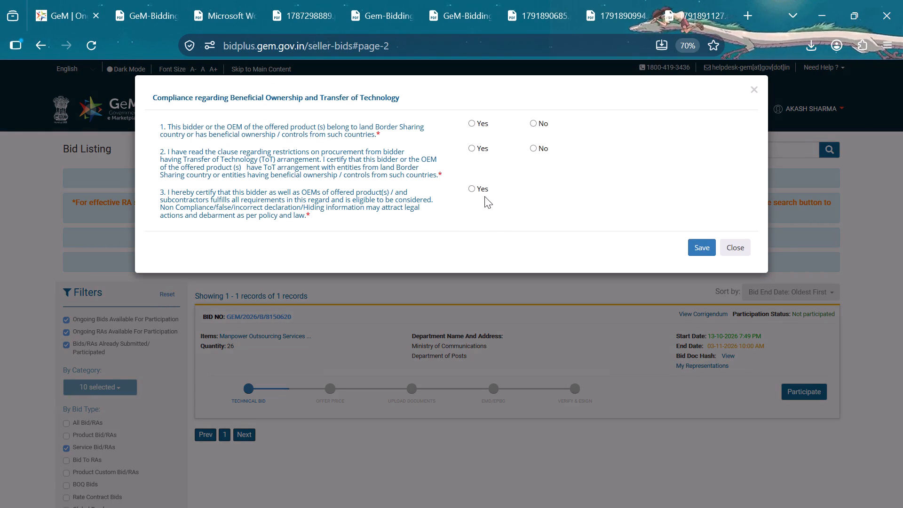
click(478, 188)
click(538, 144)
click(540, 119)
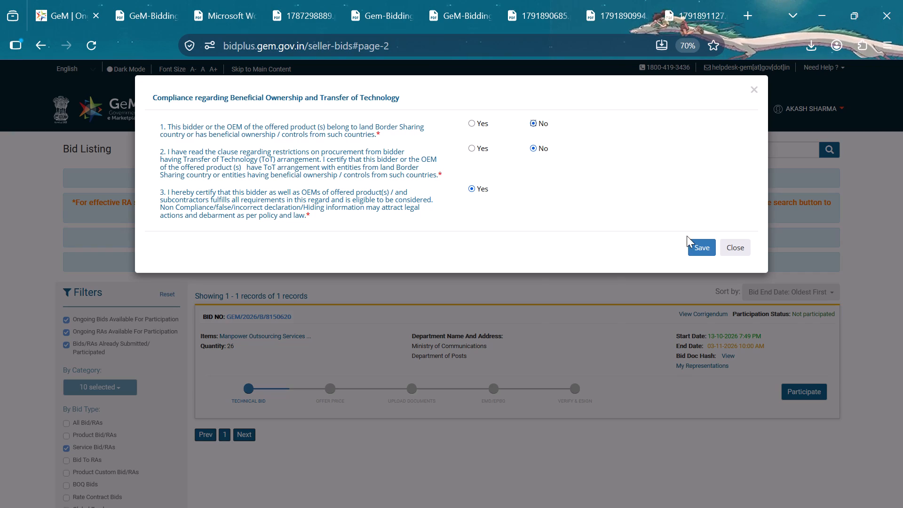
click(695, 242)
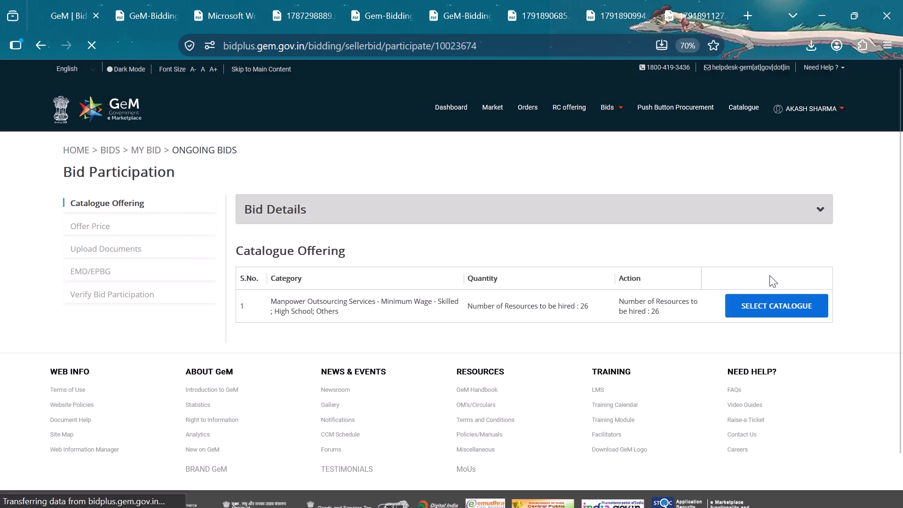
Select the catalogue, match its skill category (Skilled), function type and presence state (Tamil Nadu) to the bid requirement, and encrypt and save.
click(786, 317)
scroll(536, 310, down, 2)
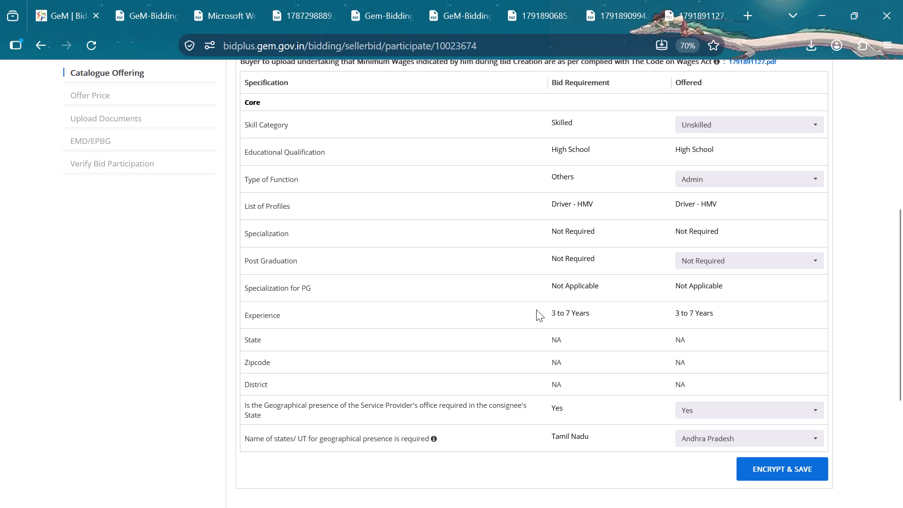
click(715, 126)
click(695, 179)
click(696, 179)
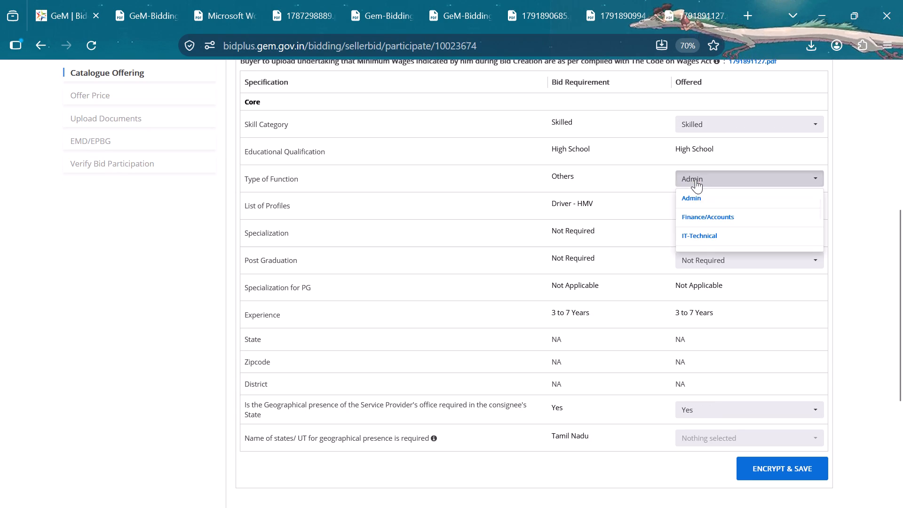
scroll(717, 224, down, 1)
click(698, 235)
scroll(698, 235, down, 1)
click(703, 248)
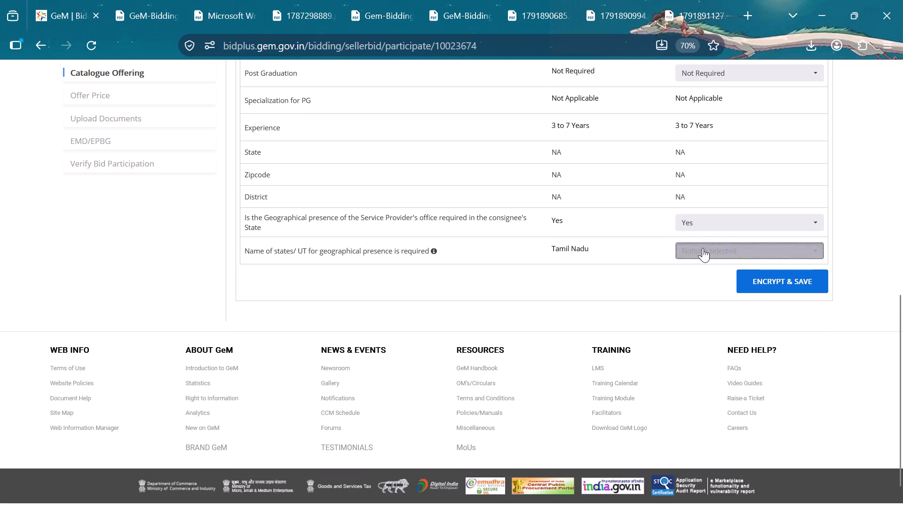
key(t)
key(Return)
click(588, 251)
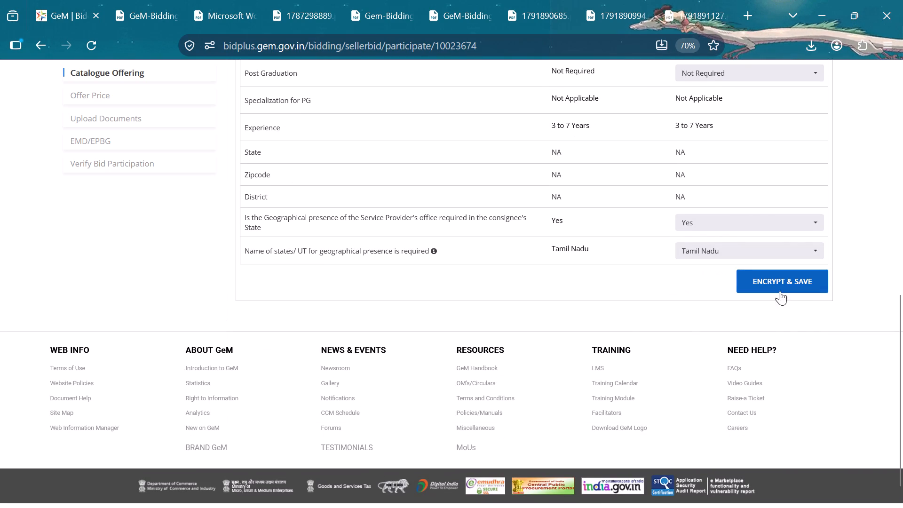
click(793, 292)
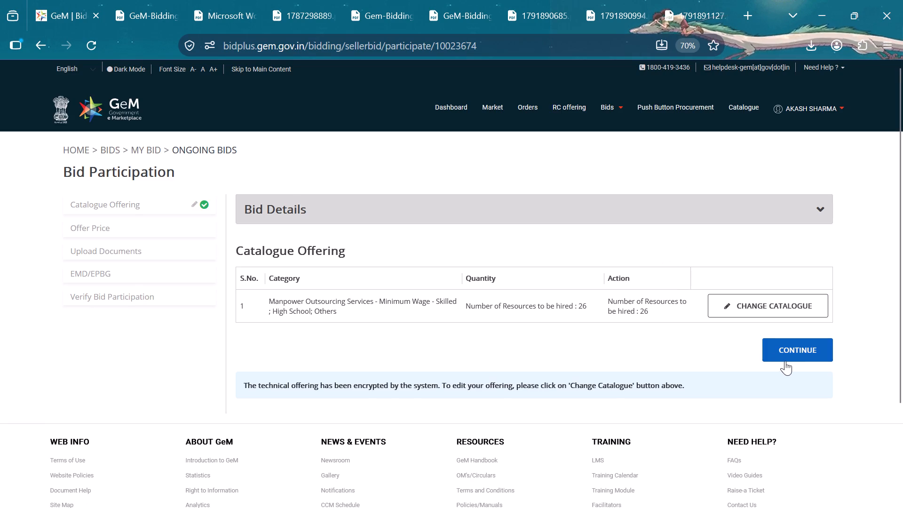
Continue to the offer price stage and submit 3.85 as the service charge percentage inclusive of GST.
click(786, 361)
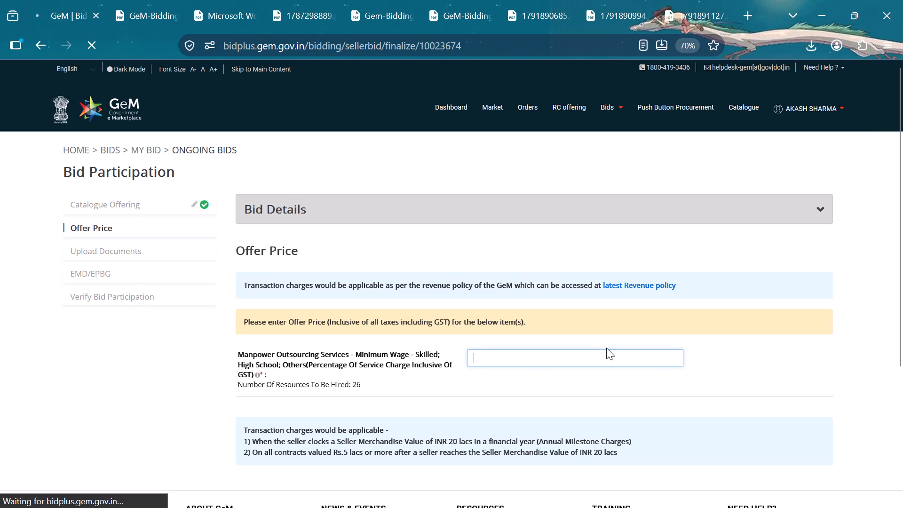
text(3.845)
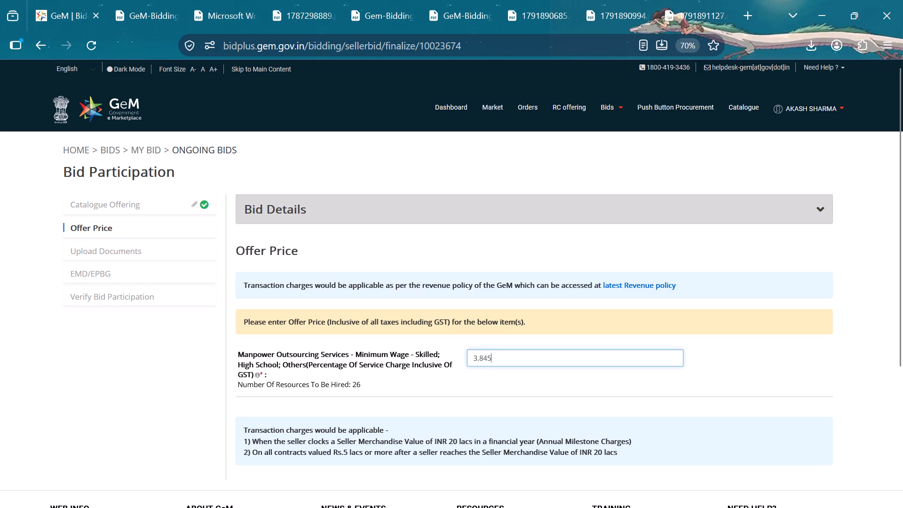
key(BackSpace)
text(3.85)
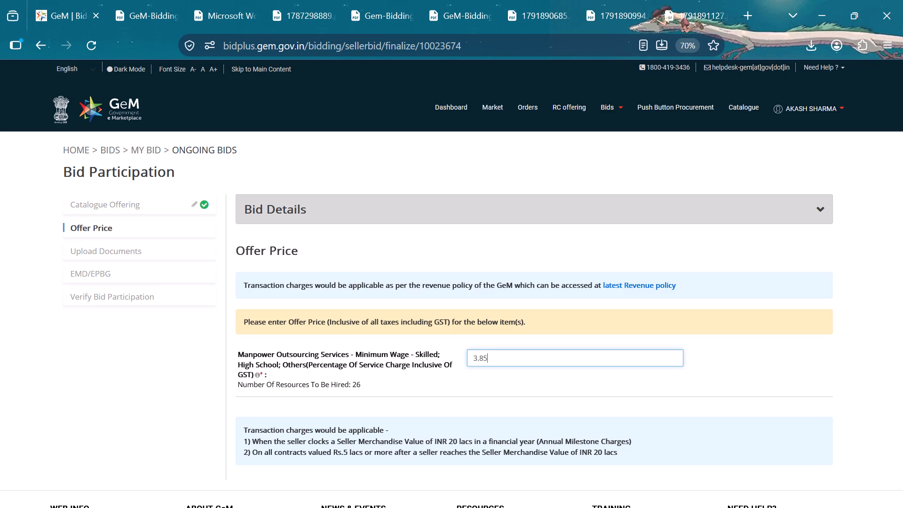
key(Return)
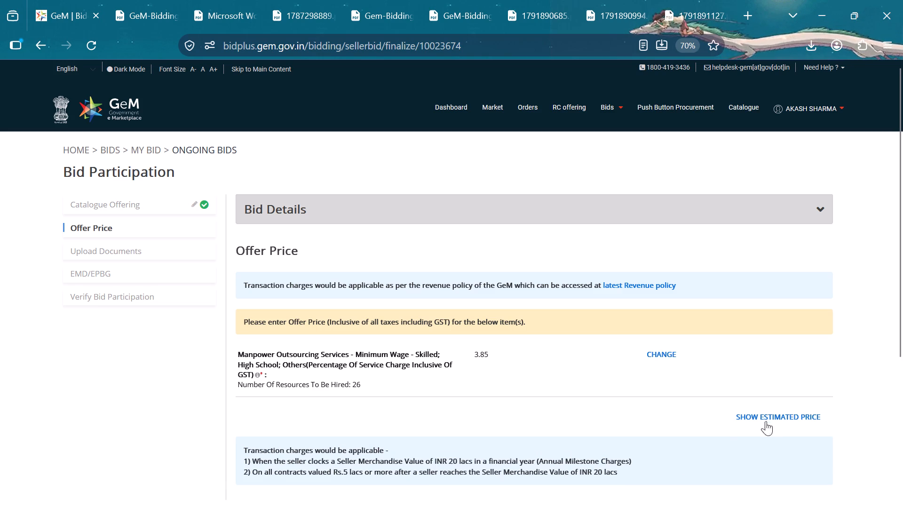
Show the estimated total offer price and compare it with the estimated bid value in the Chennai bid document.
click(778, 413)
scroll(384, 426, down, 7)
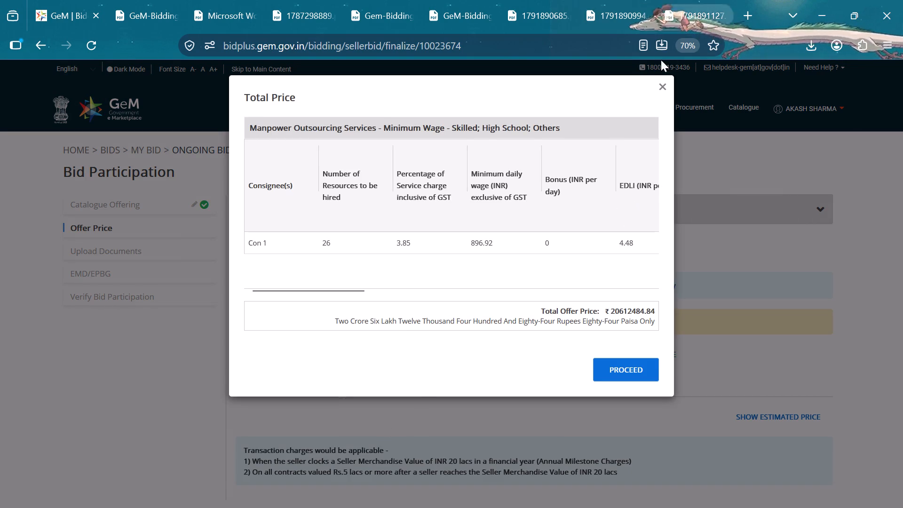
click(661, 87)
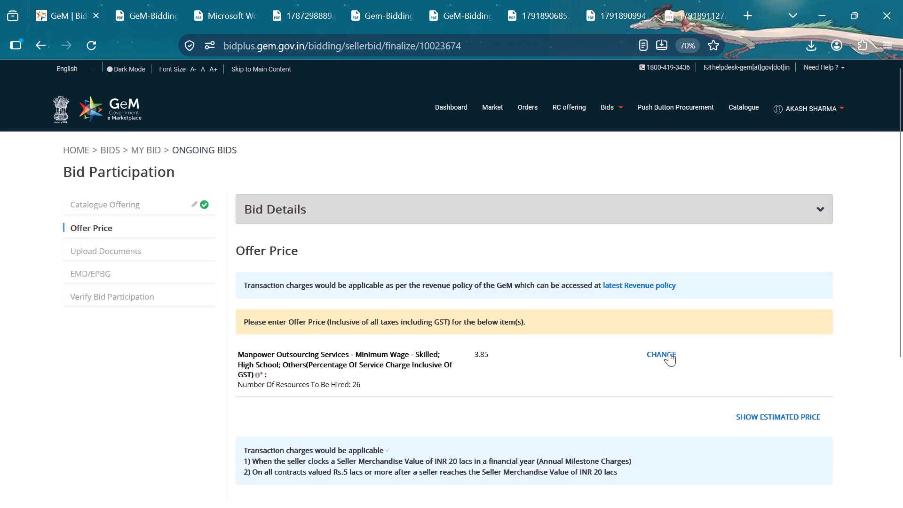
click(759, 414)
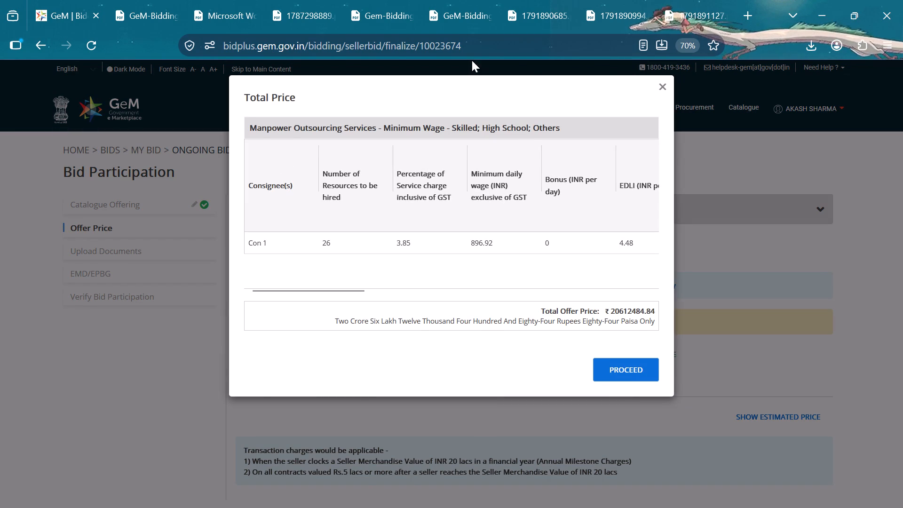
click(547, 0)
click(458, 0)
click(544, 311)
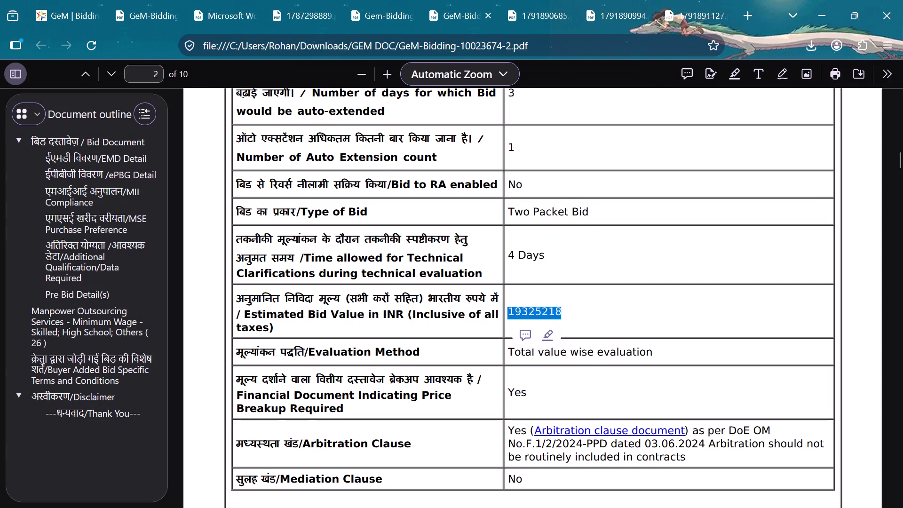
Go back from the bid documents to the GeM participation page and read the total offer price for the Chennai bid.
click(304, 0)
click(354, 0)
click(218, 0)
click(175, 0)
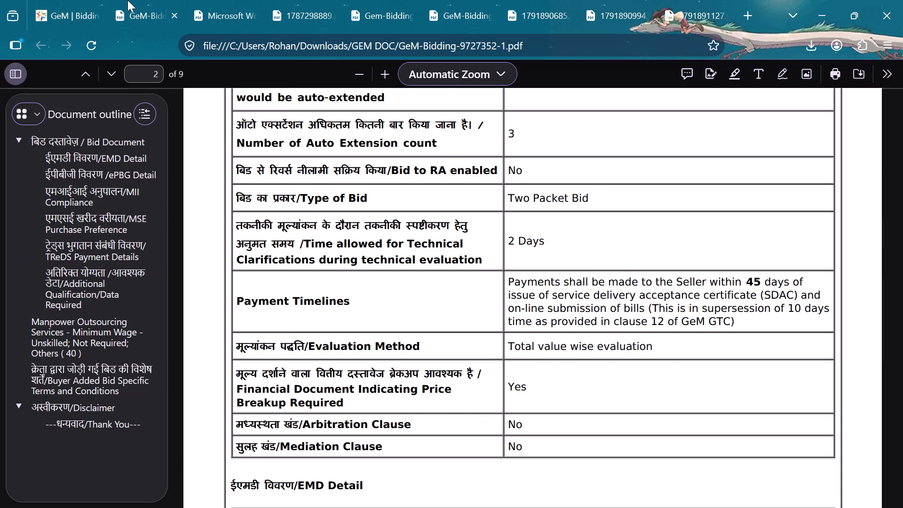
click(87, 0)
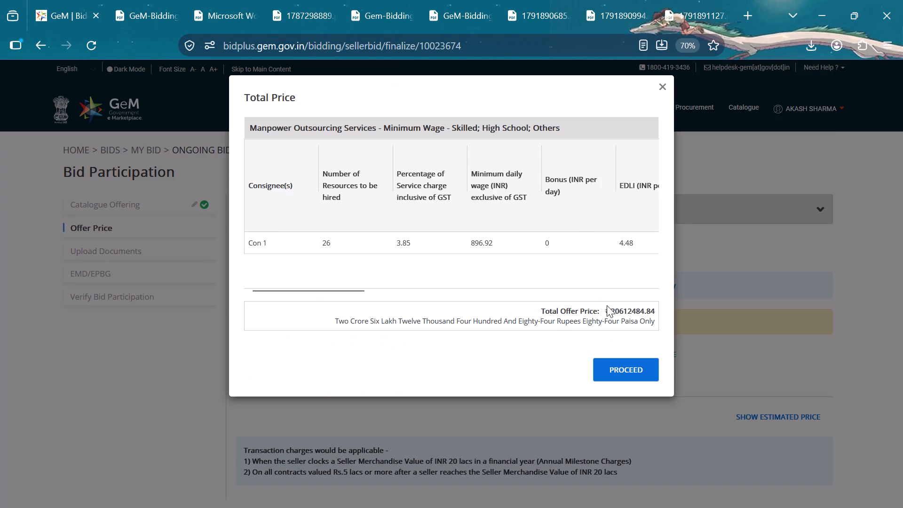
double_click(618, 318)
double_click(619, 314)
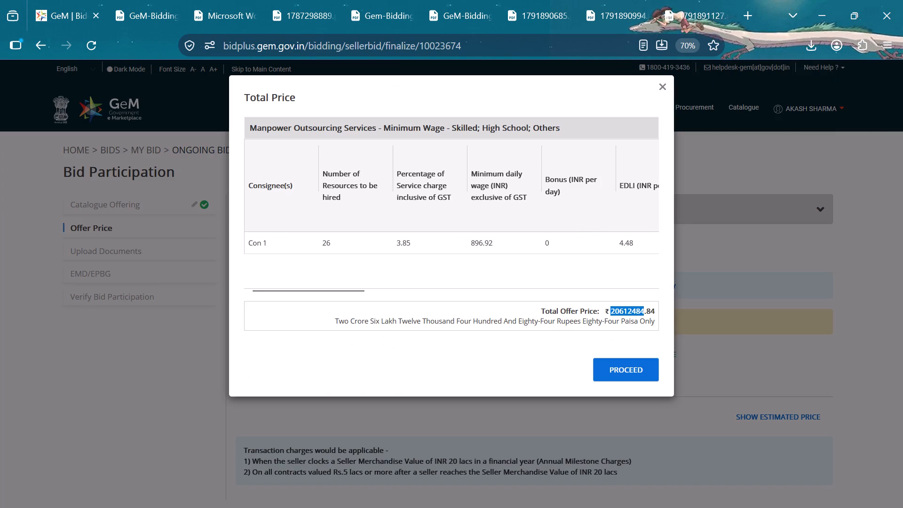
drag(620, 313, 666, 314)
click(661, 313)
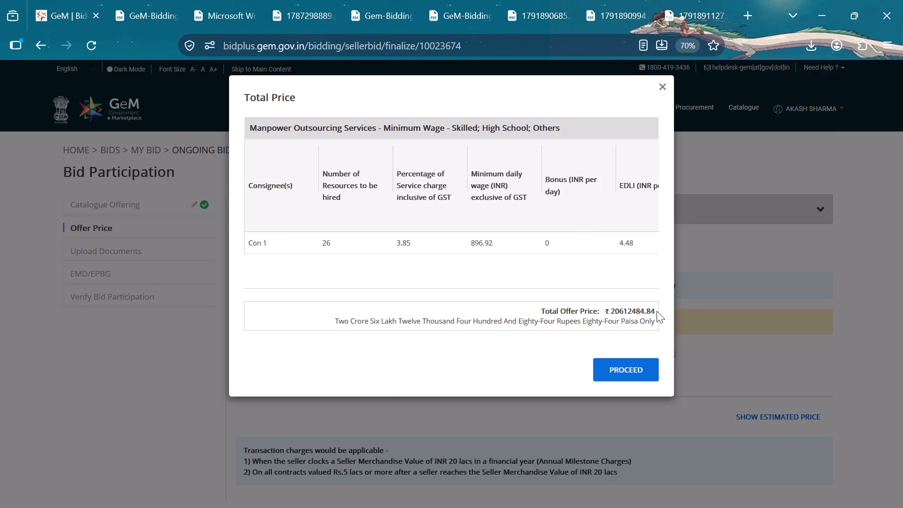
drag(652, 308, 598, 312)
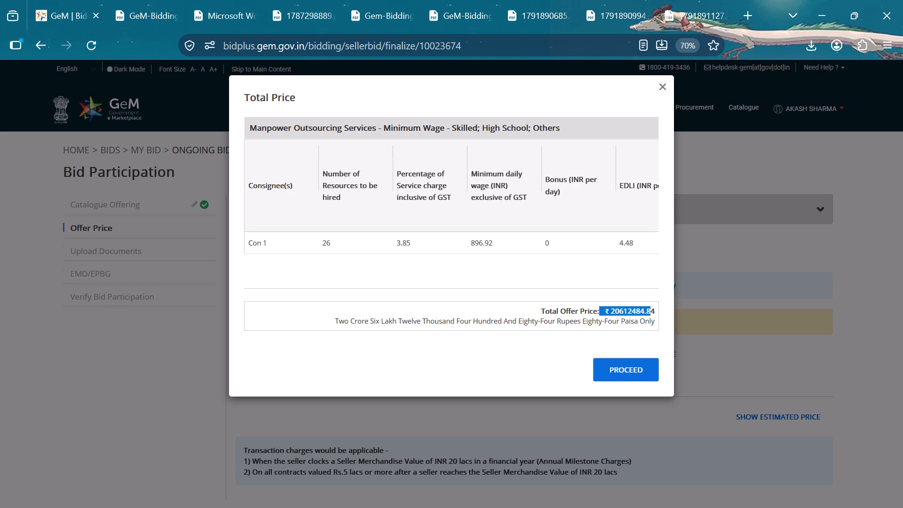
Proceed with the total price and encrypt and save the 3.85 offer price, accepting the encryption confirmation.
click(611, 371)
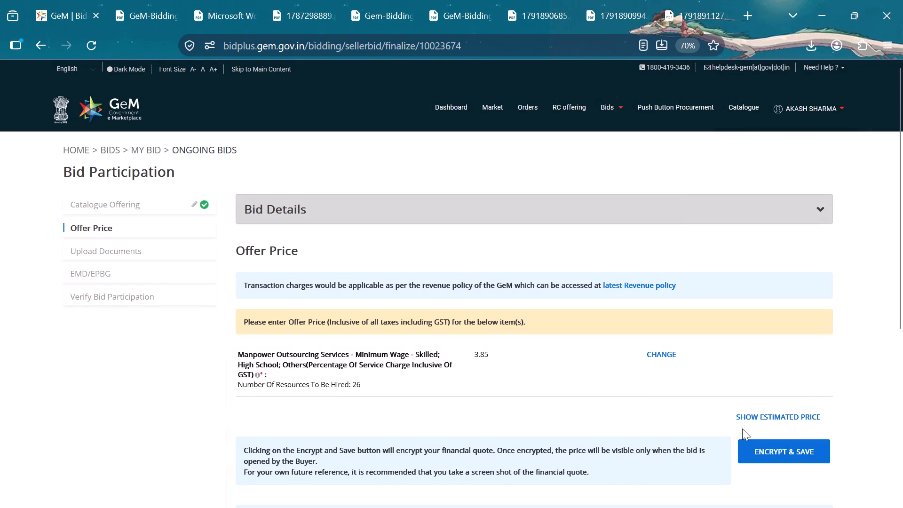
click(748, 441)
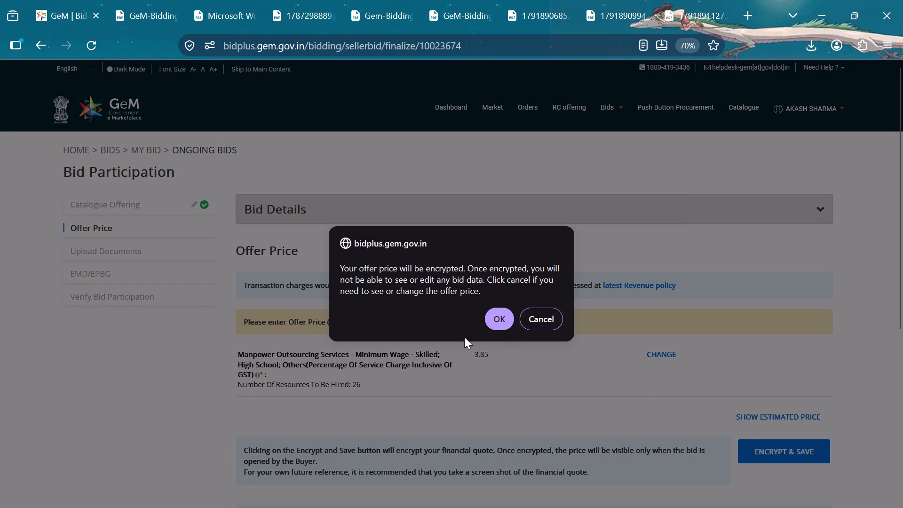
click(500, 330)
click(502, 320)
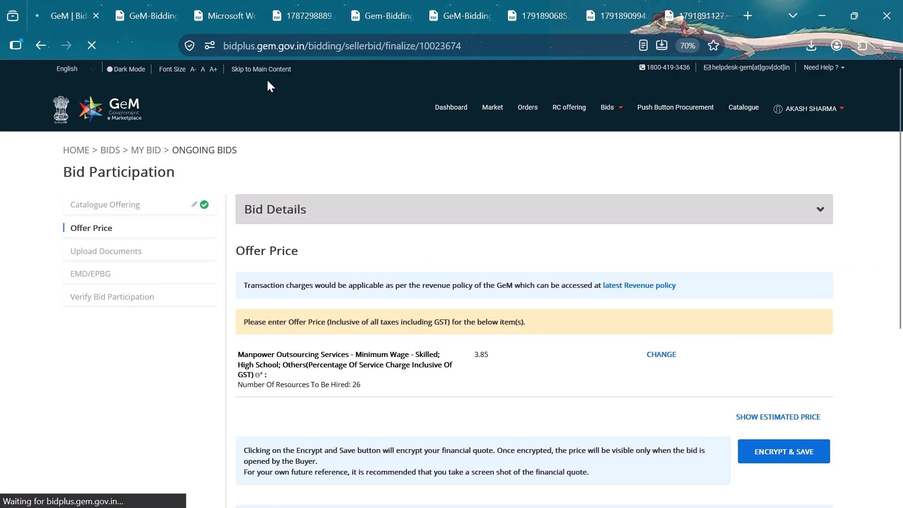
Close all open PDF documents except GeM-Bidding-9727352-1.pdf and return to the GeM document upload page.
click(250, 11)
triple_click(252, 12)
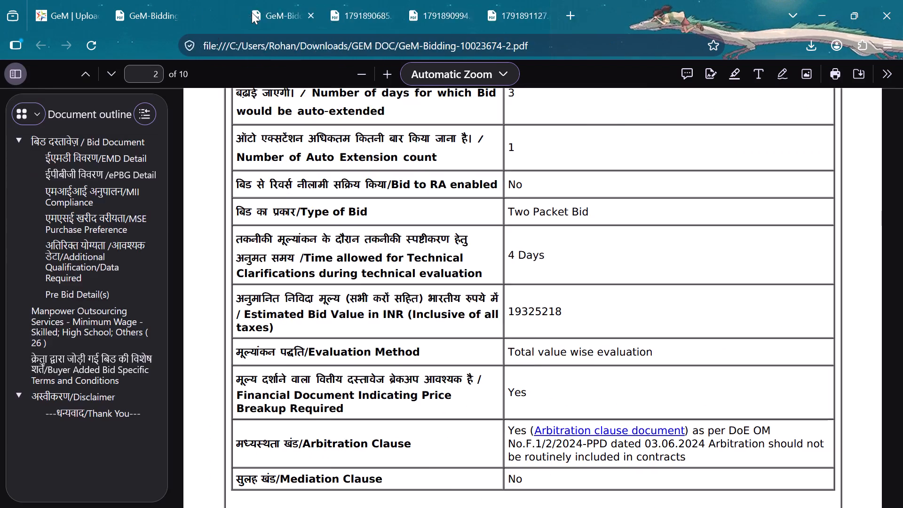
triple_click(252, 12)
click(252, 12)
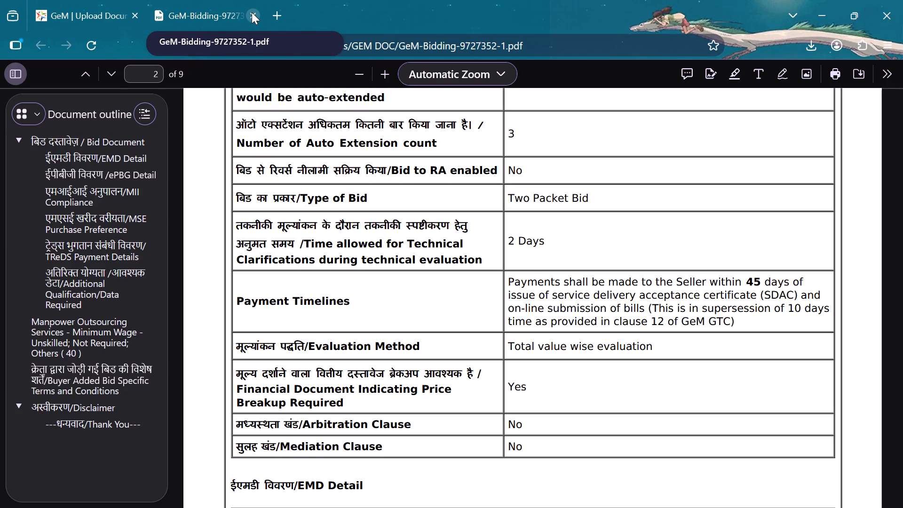
click(101, 0)
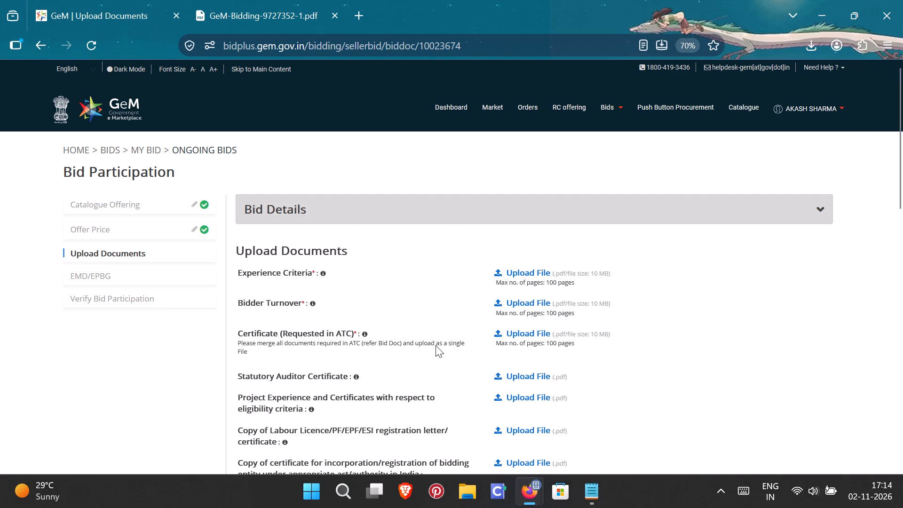
Switch to the Daily Tender Sheet and examine the recent bid rows with their tender filler, status and fill date columns.
key(alt+Tab)
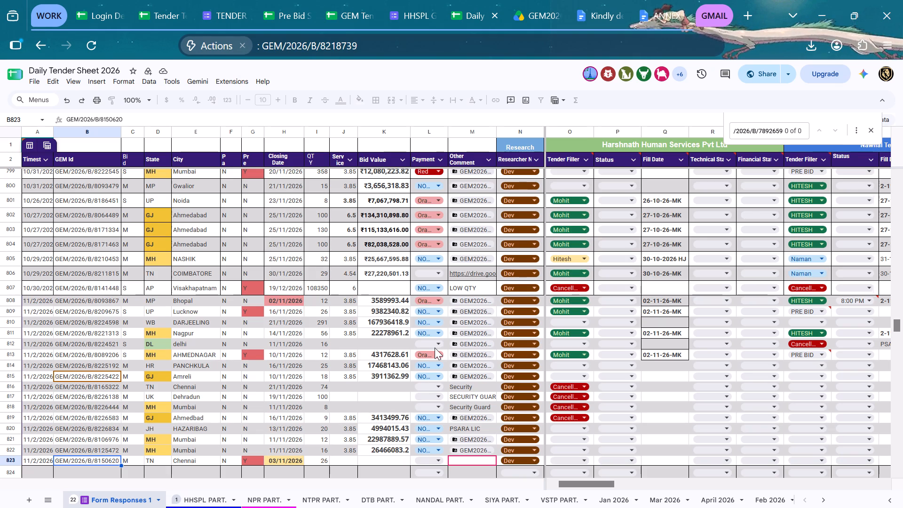
scroll(435, 348, up, 1)
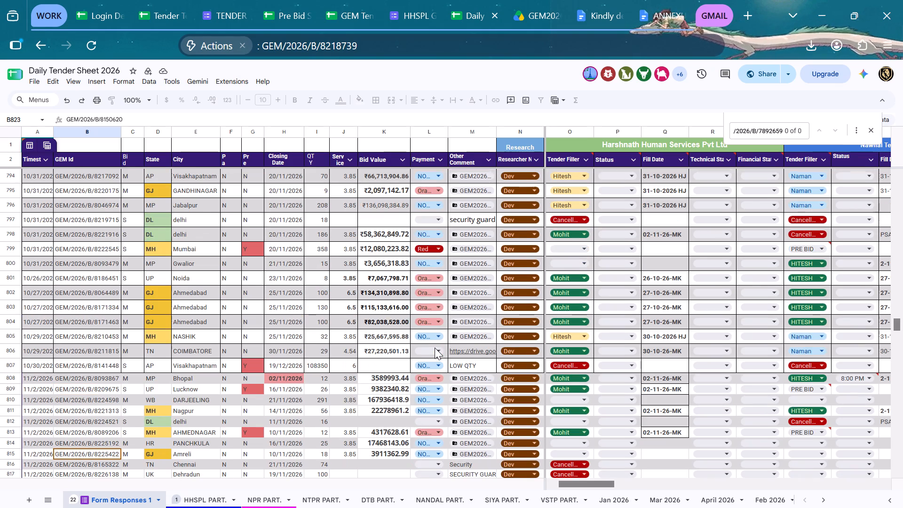
scroll(435, 348, up, 3)
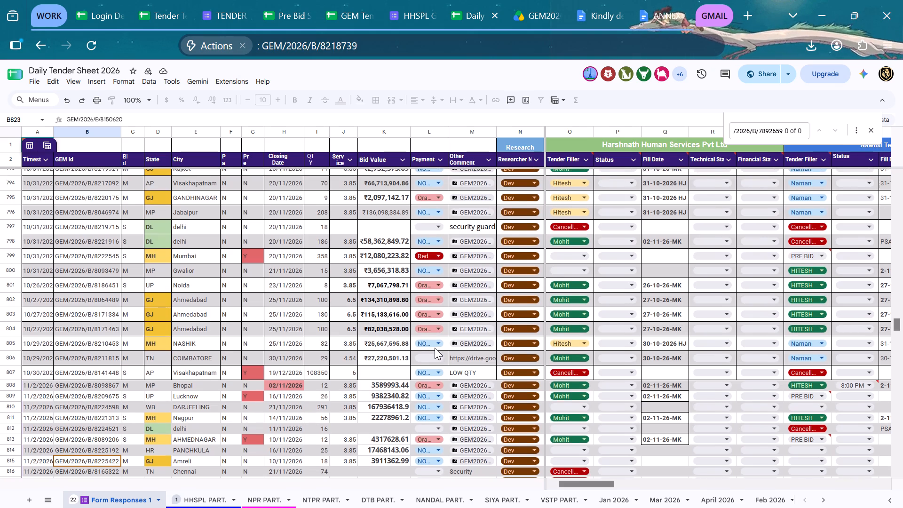
scroll(435, 348, left, 2)
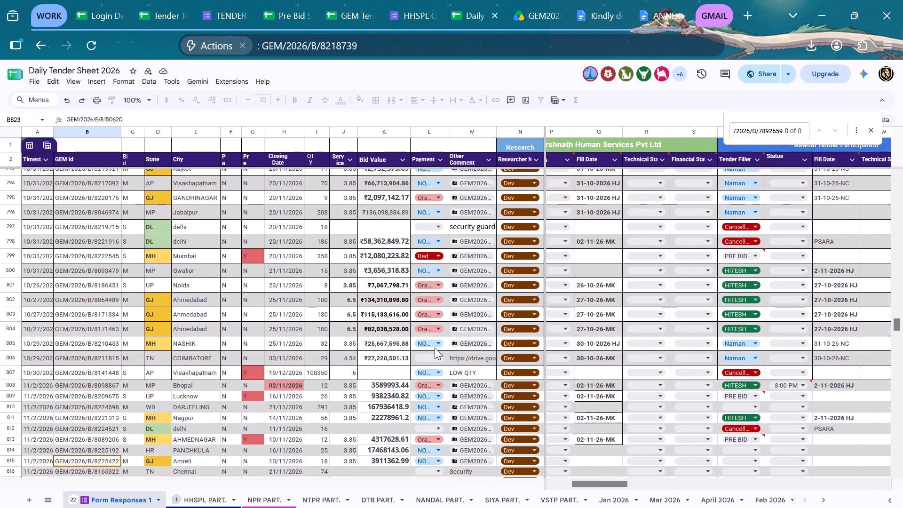
scroll(435, 348, left, 1)
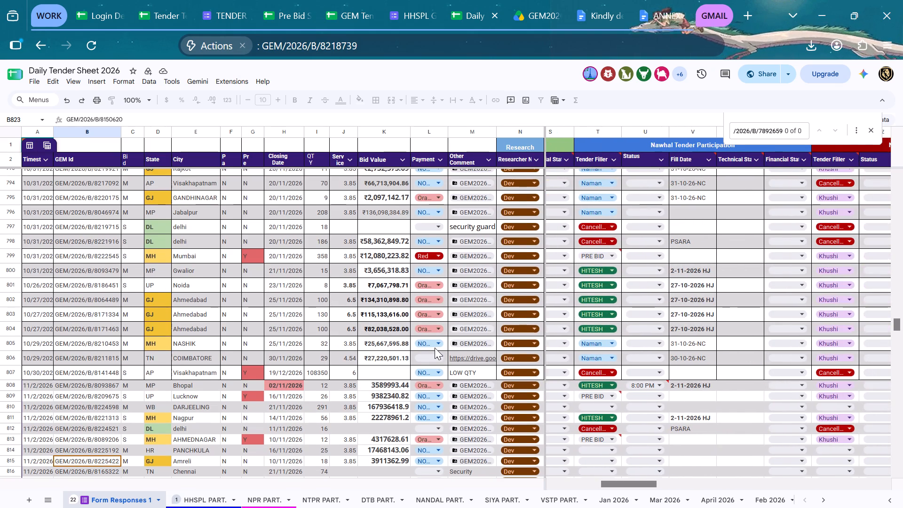
scroll(435, 348, left, 2)
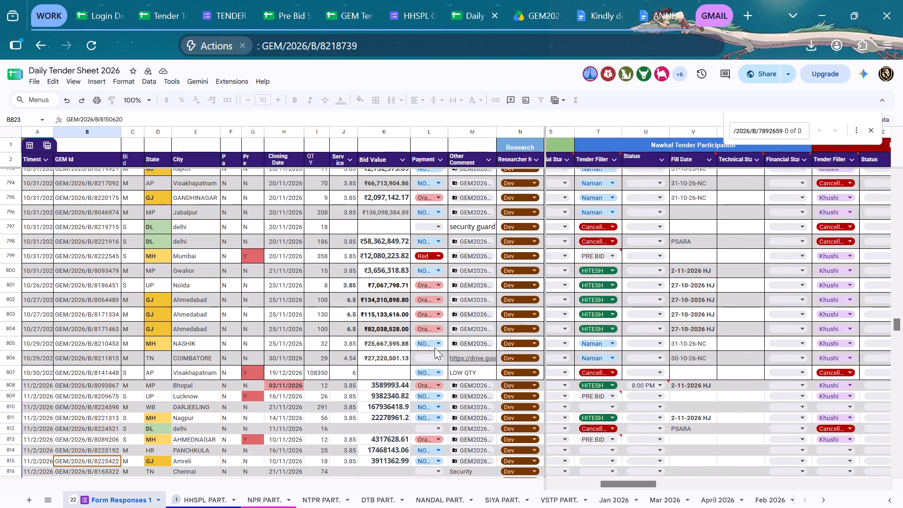
scroll(435, 348, left, 1)
scroll(435, 348, right, 3)
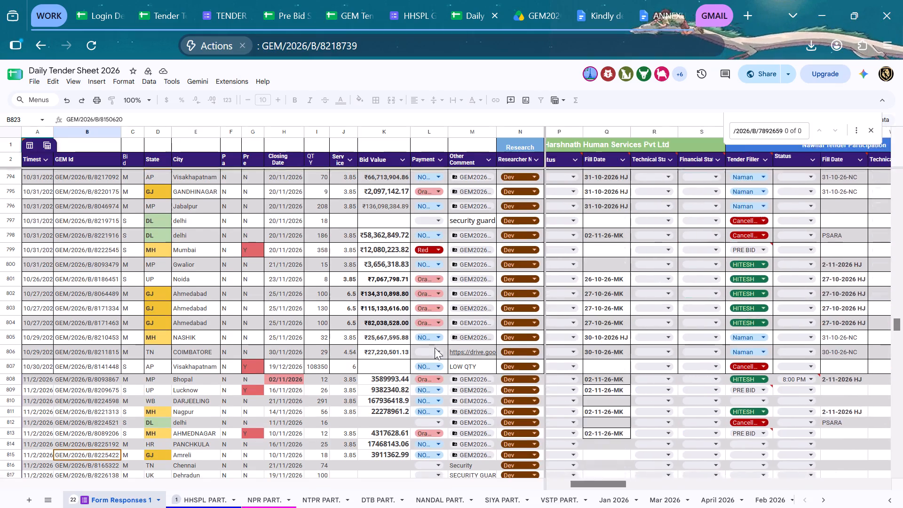
scroll(435, 348, right, 2)
scroll(435, 348, down, 1)
scroll(445, 349, up, 1)
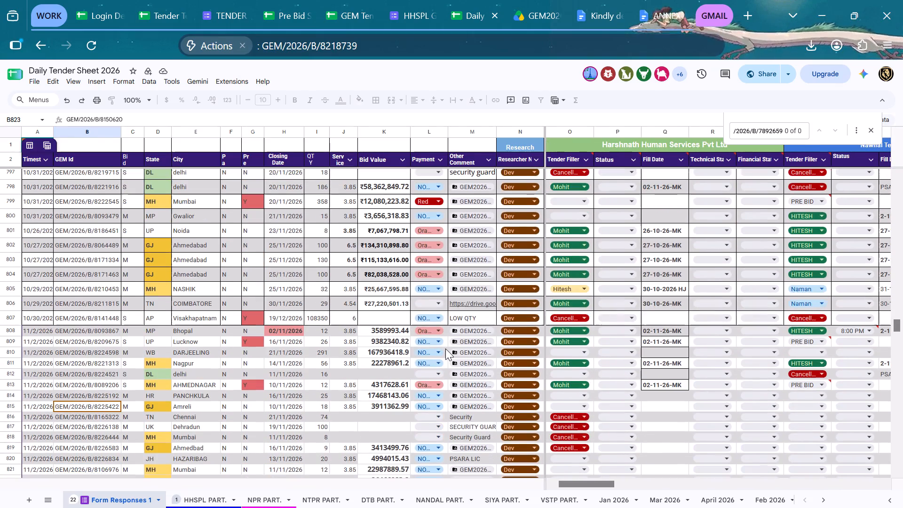
scroll(445, 349, up, 1)
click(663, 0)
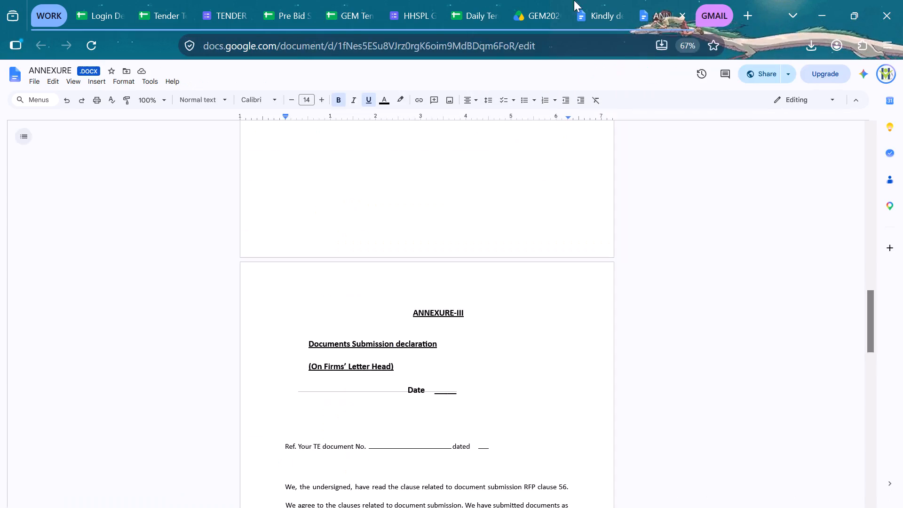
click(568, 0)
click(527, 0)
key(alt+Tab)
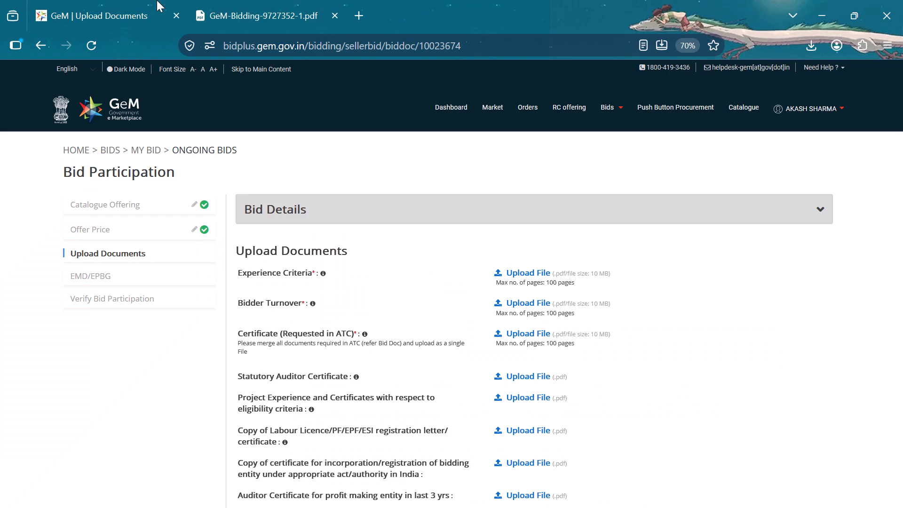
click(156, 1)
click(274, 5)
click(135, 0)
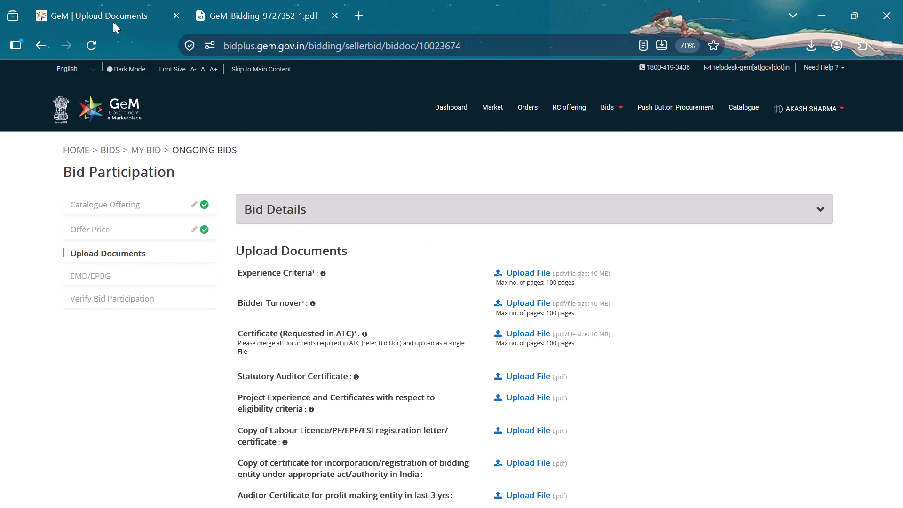
Open the GeM list of bids and set the search mode to Exact Bid Search.
click(617, 112)
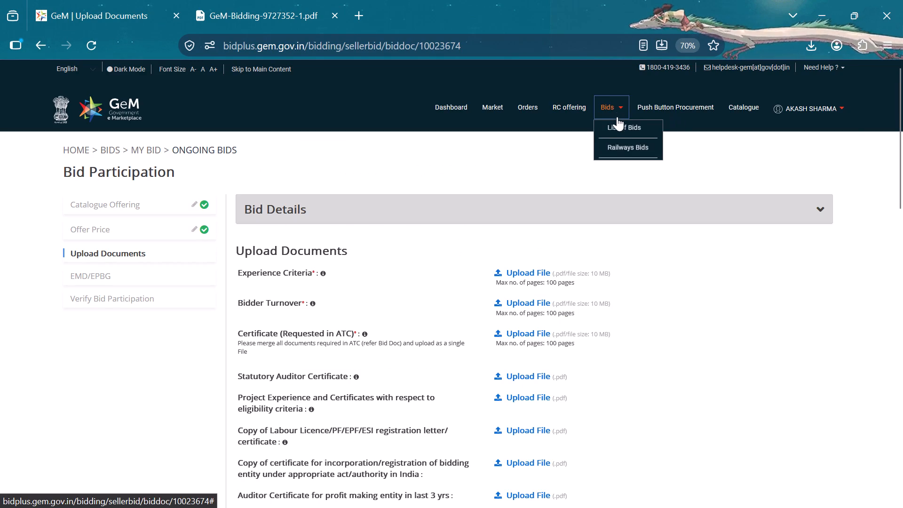
click(617, 120)
click(620, 125)
click(546, 152)
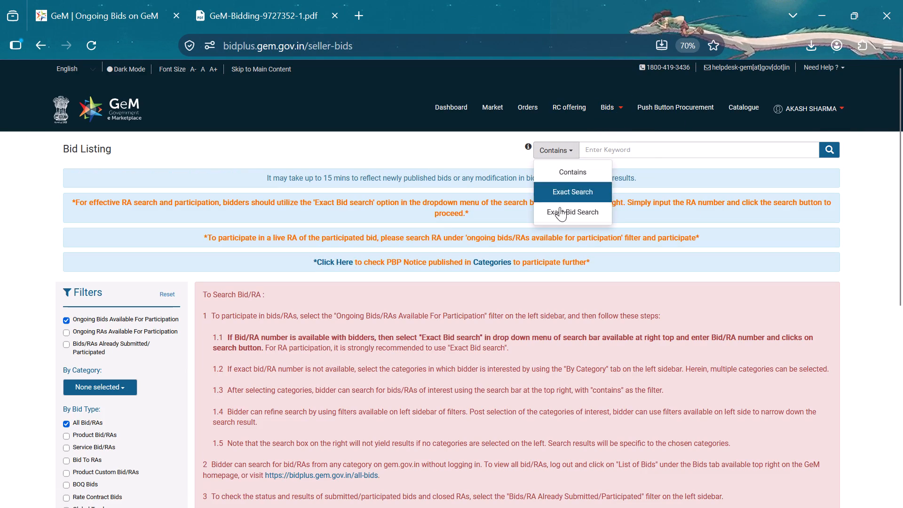
click(560, 214)
click(629, 148)
In the work browser window, close the Drive PDF and the two Google Docs documents after the Daily Tender Sheet.
key(alt+Tab)
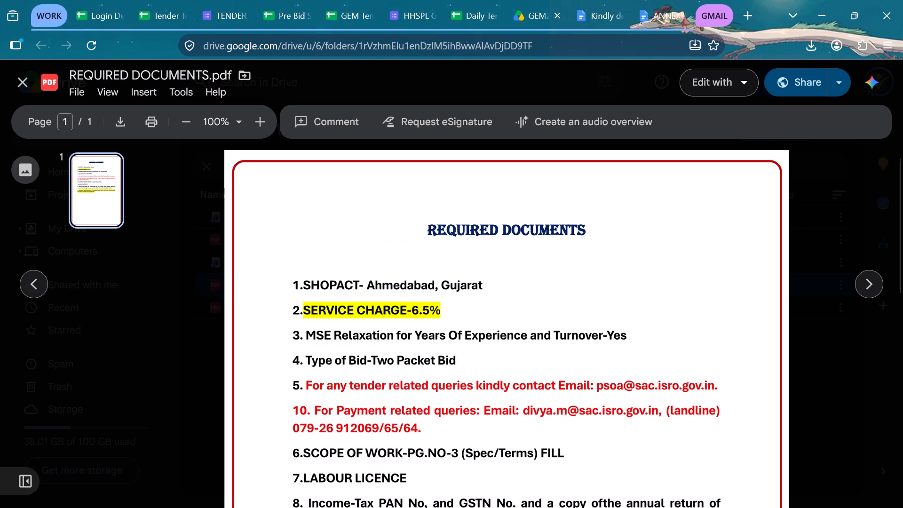
triple_click(557, 15)
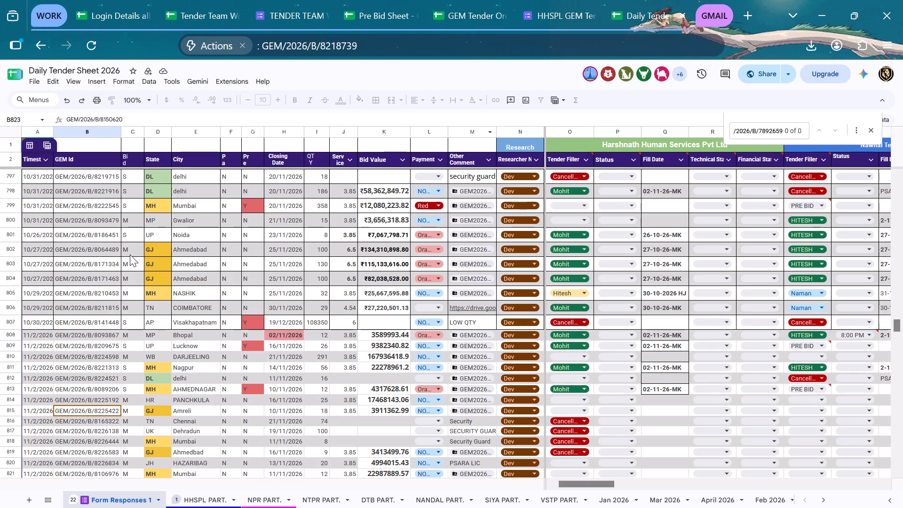
Search the GeM bid listing for GEM/2026/B/8150620, try to open its participation, and go back to the listing.
click(111, 244)
key(ctrl+v)
key(alt+Tab)
key(ctrl+v)
key(backslash)
key(Return)
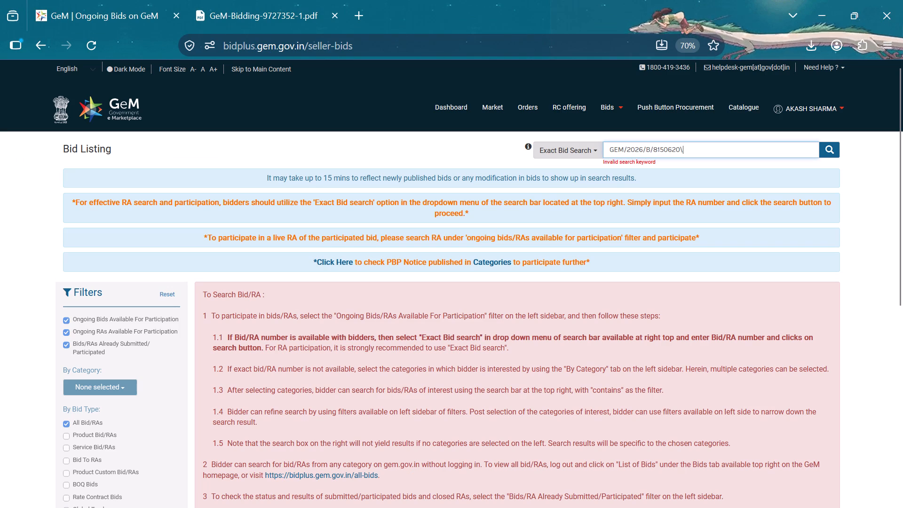
key(BackSpace)
key(Return)
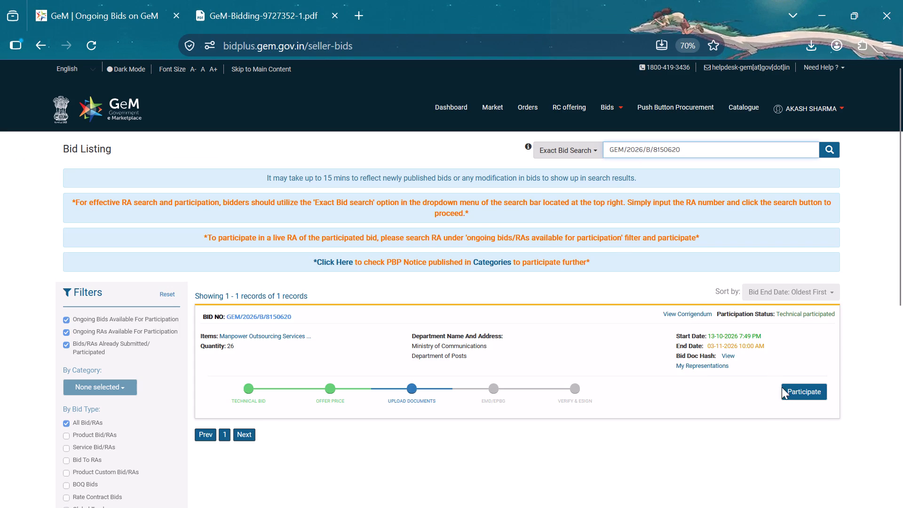
click(784, 390)
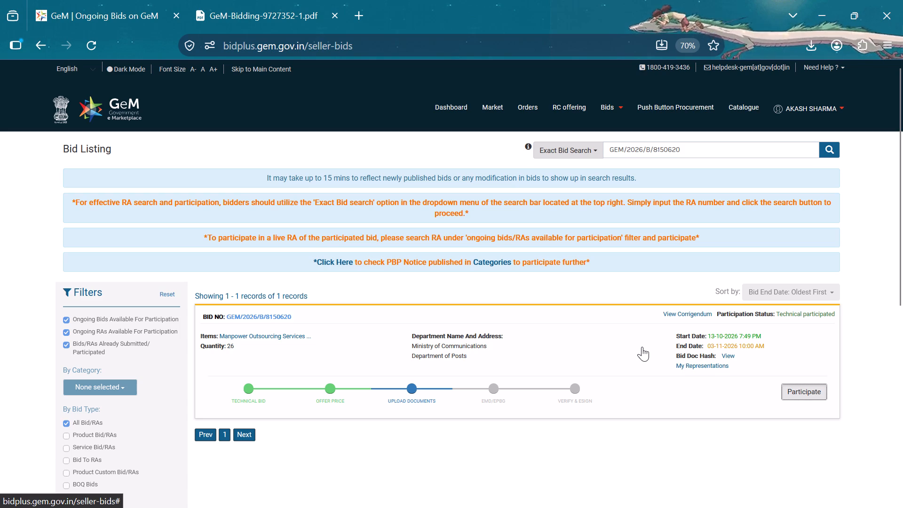
click(40, 46)
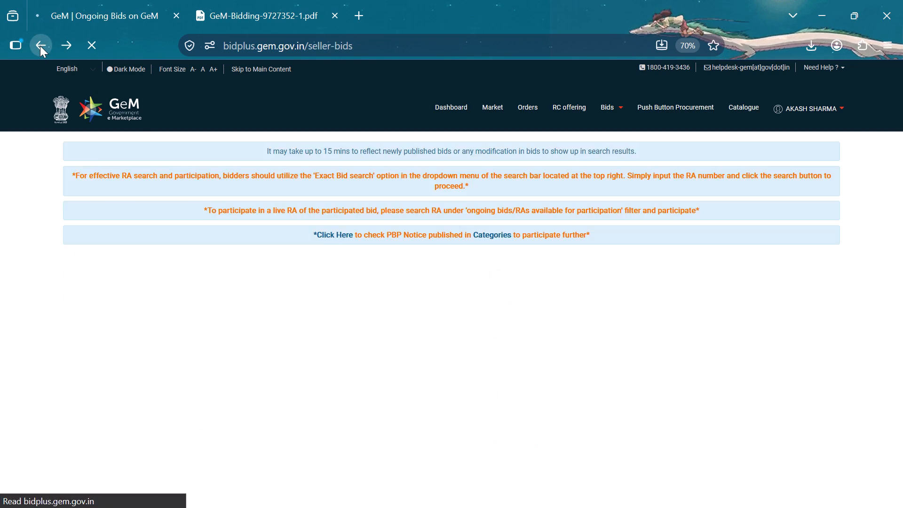
Copy bid number GEM/2026/B/8219921 from the Daily Tender Sheet and search for it on GeM using Exact Bid Search.
click(562, 154)
click(574, 216)
key(alt+Tab)
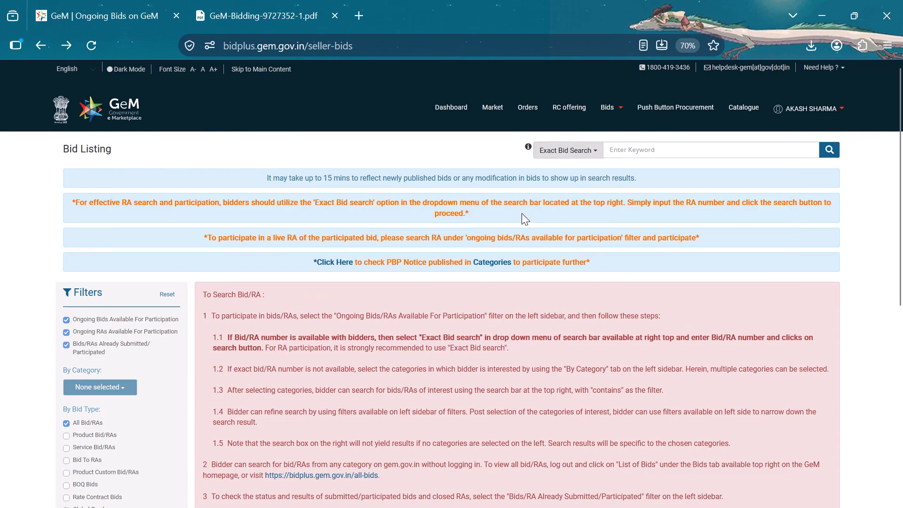
scroll(189, 257, up, 1)
click(100, 230)
key(ctrl+v)
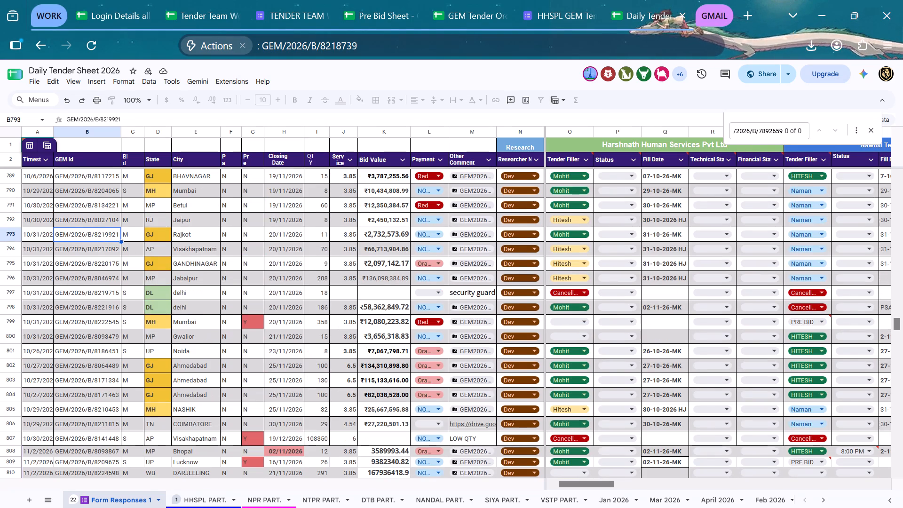
key(ctrl+c)
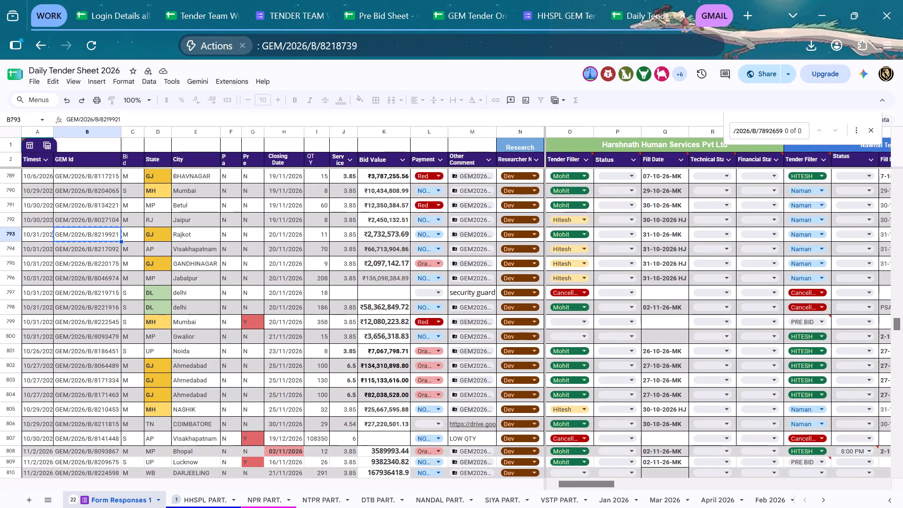
key(ctrl+c)
key(alt+Tab)
click(657, 149)
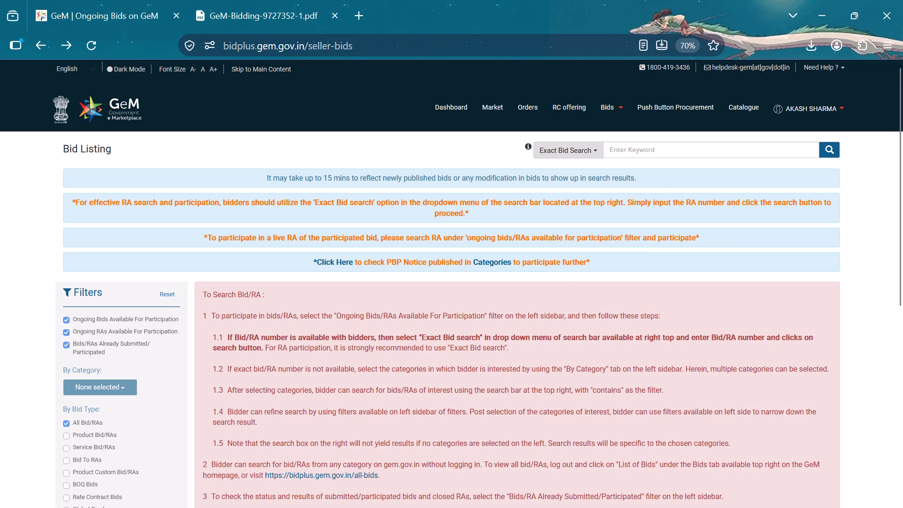
key(ctrl+v)
key(Return)
key(ctrl+z)
key(ctrl+z)
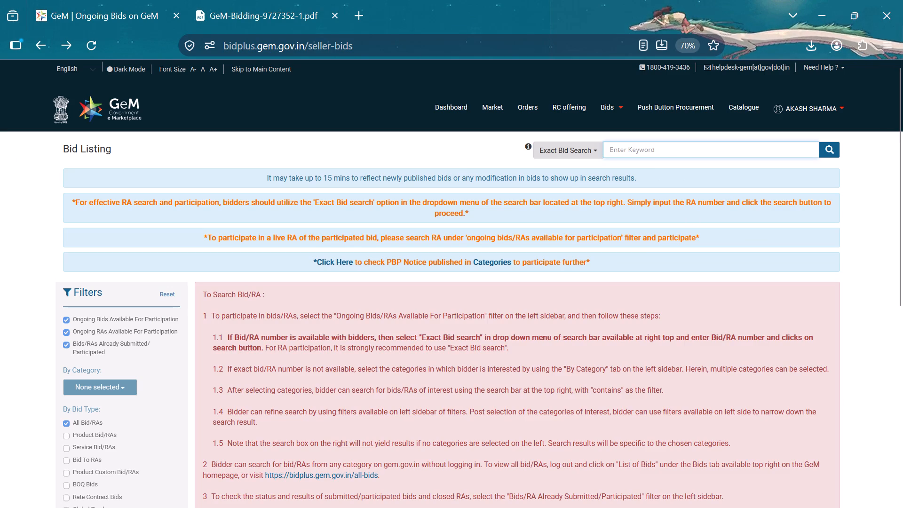
key(ctrl+v)
key(Return)
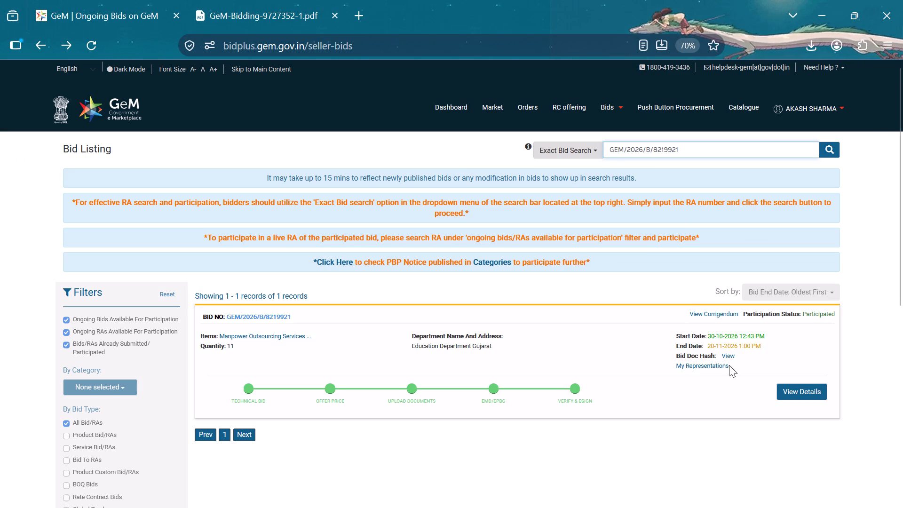
Open the details of bid GEM/2026/B/8219921 and download its Bid Participation Document, retrying the page load.
click(725, 365)
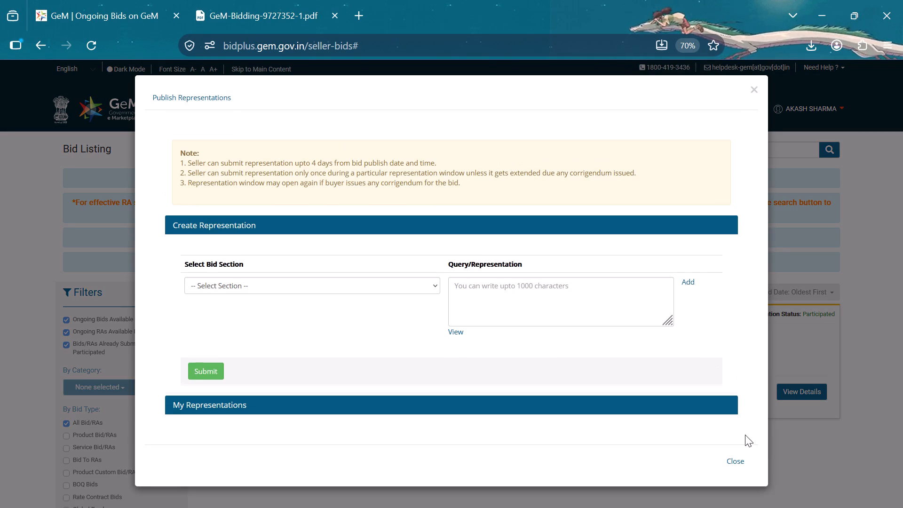
click(746, 453)
click(789, 391)
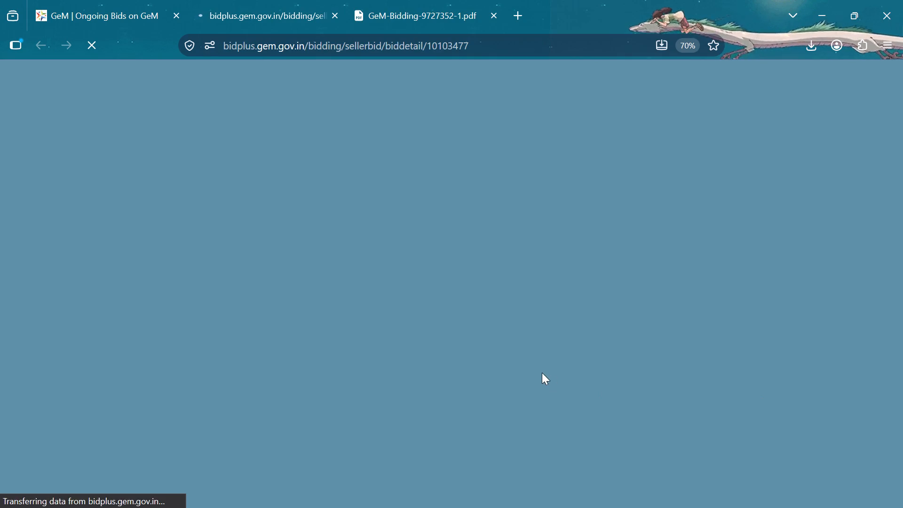
click(510, 396)
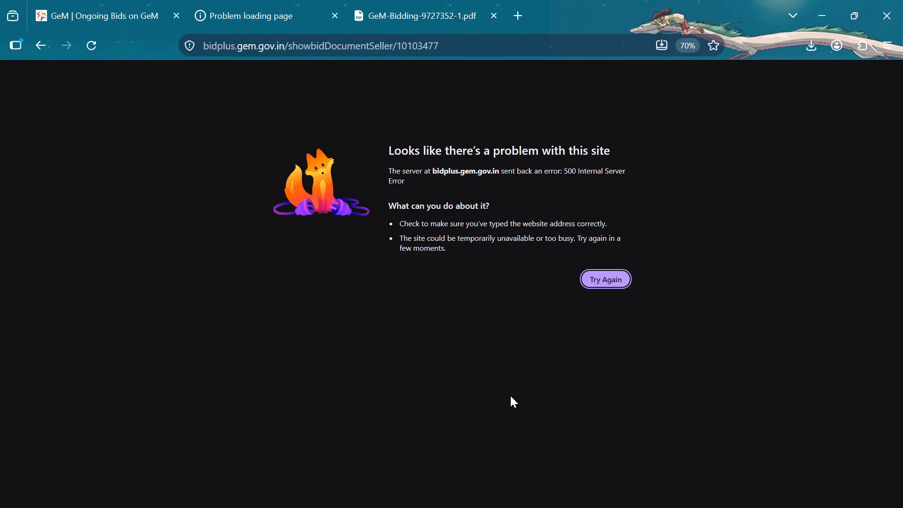
click(600, 275)
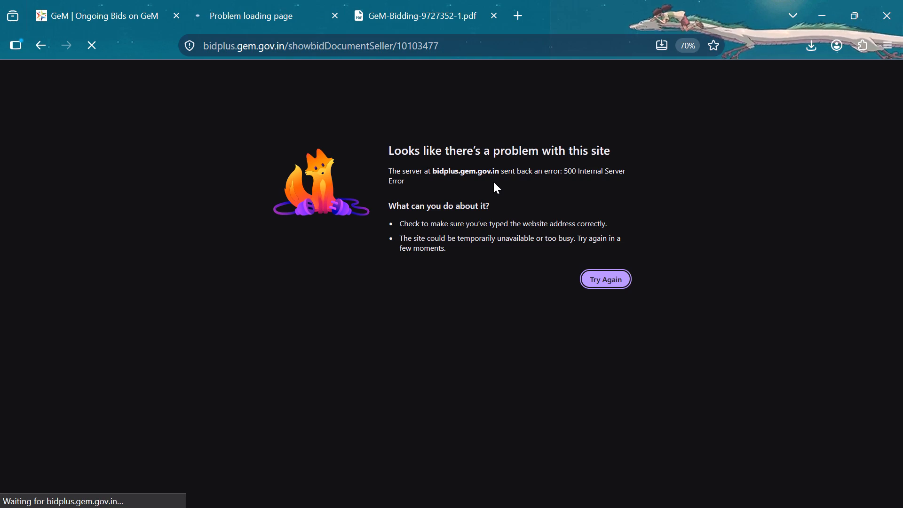
click(428, 21)
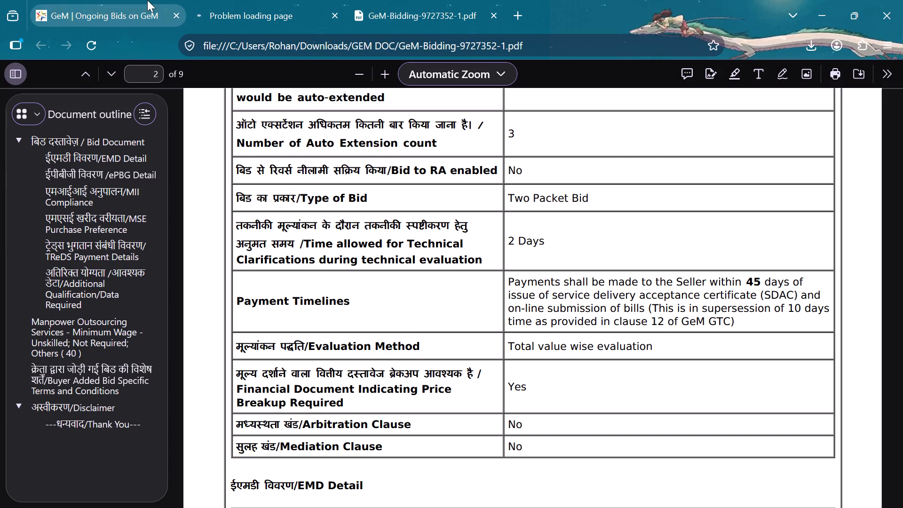
click(147, 0)
click(254, 8)
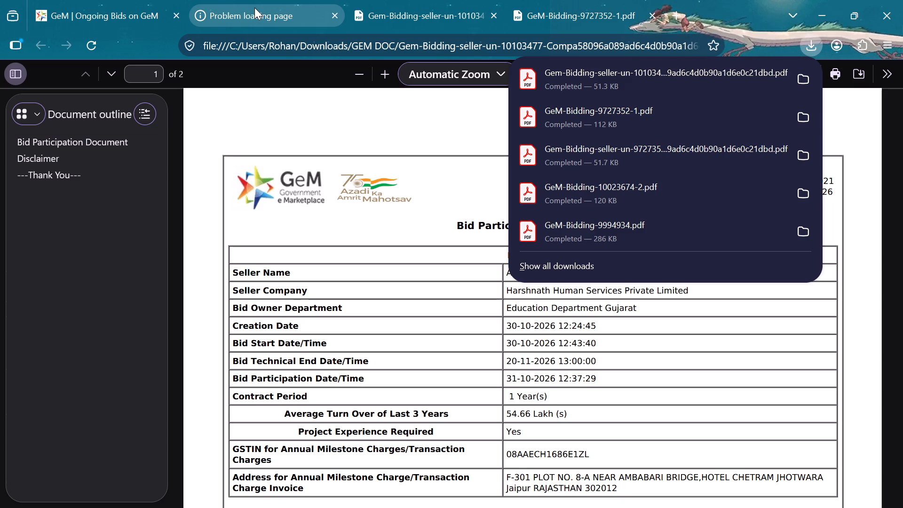
click(266, 202)
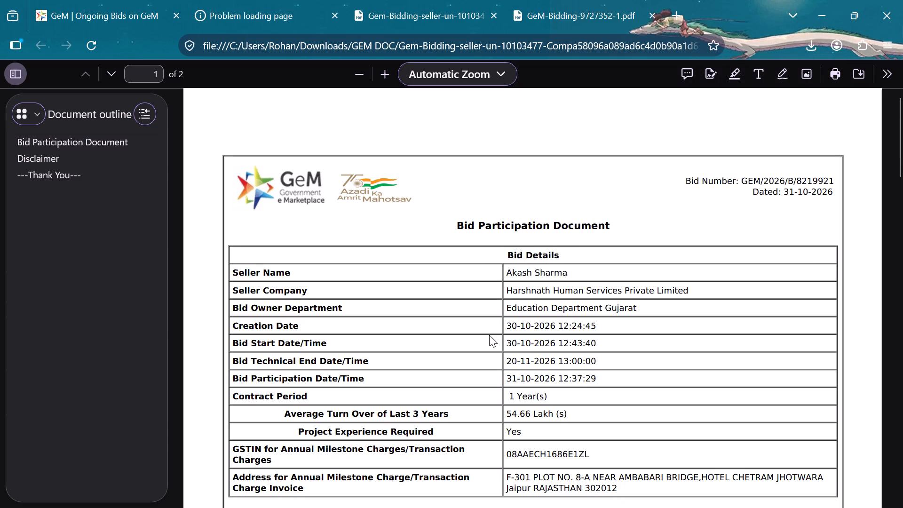
Download and open the Certificate (Requested in ATC) attachment, 17934304110715.pdf, from the Bid Participation Document.
scroll(489, 335, down, 8)
scroll(489, 335, up, 1)
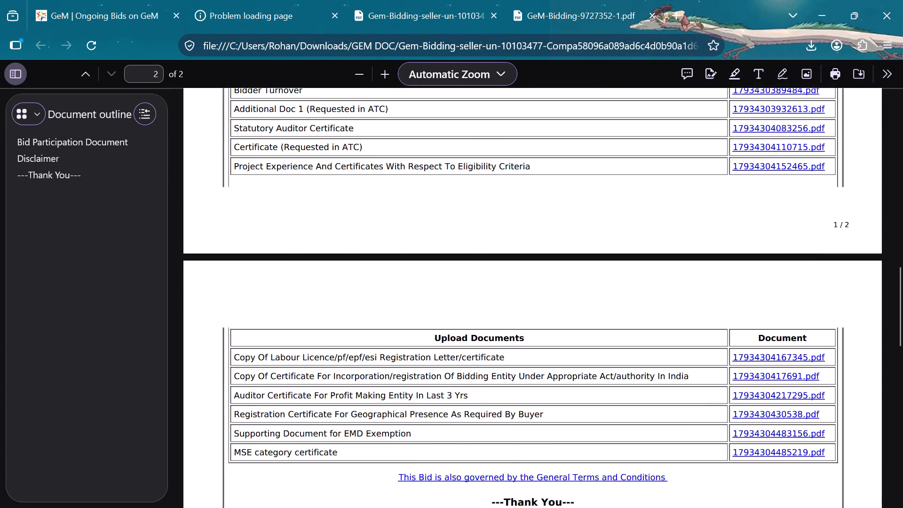
scroll(489, 335, up, 1)
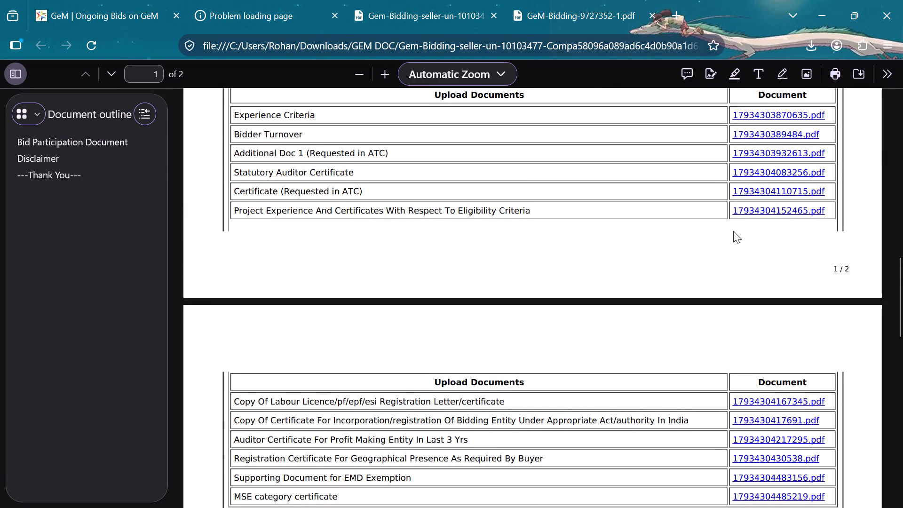
click(765, 190)
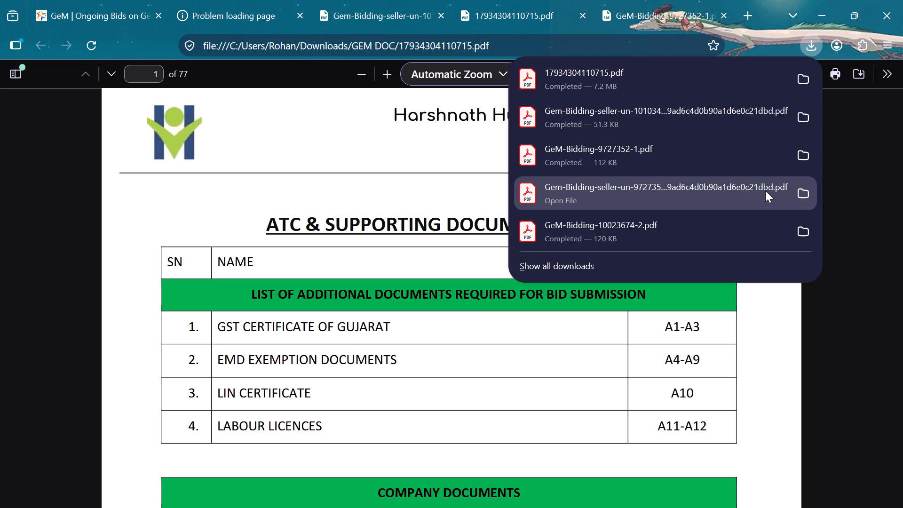
click(534, 224)
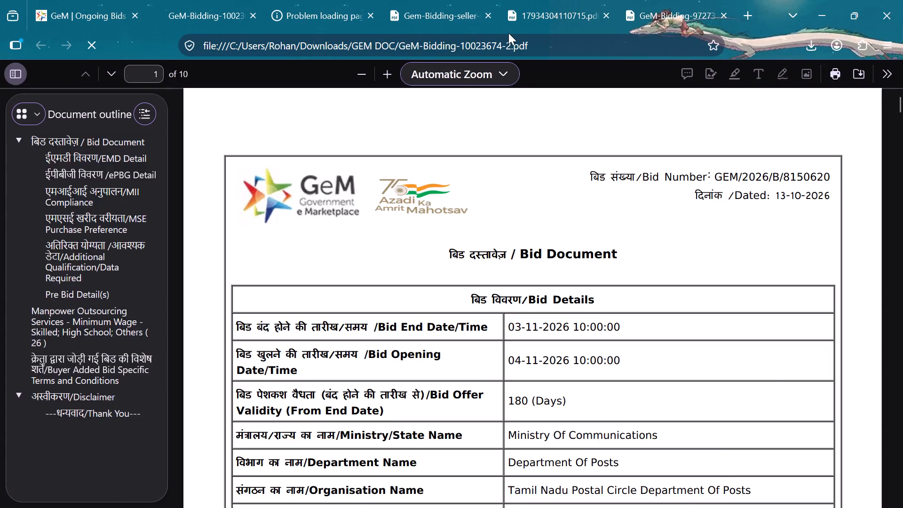
click(479, 0)
click(530, 0)
Examine the ATC & Supporting Documents index and the GST and labour licence pages in the attachment.
scroll(499, 256, down, 1)
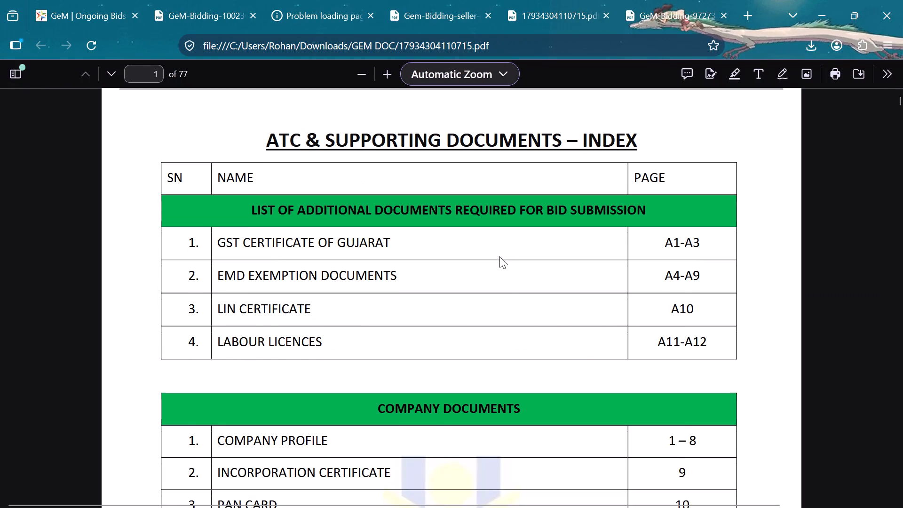
scroll(499, 256, down, 1)
scroll(429, 328, down, 3)
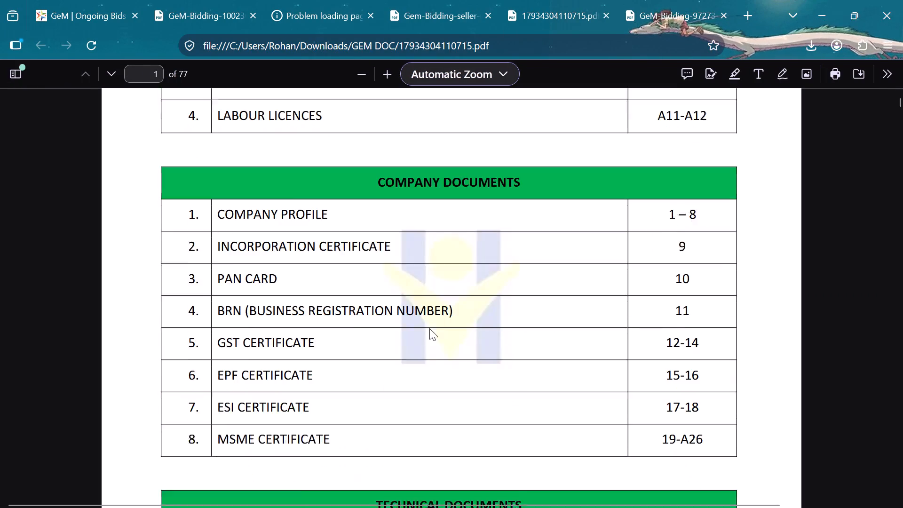
scroll(429, 328, down, 5)
scroll(429, 328, up, 7)
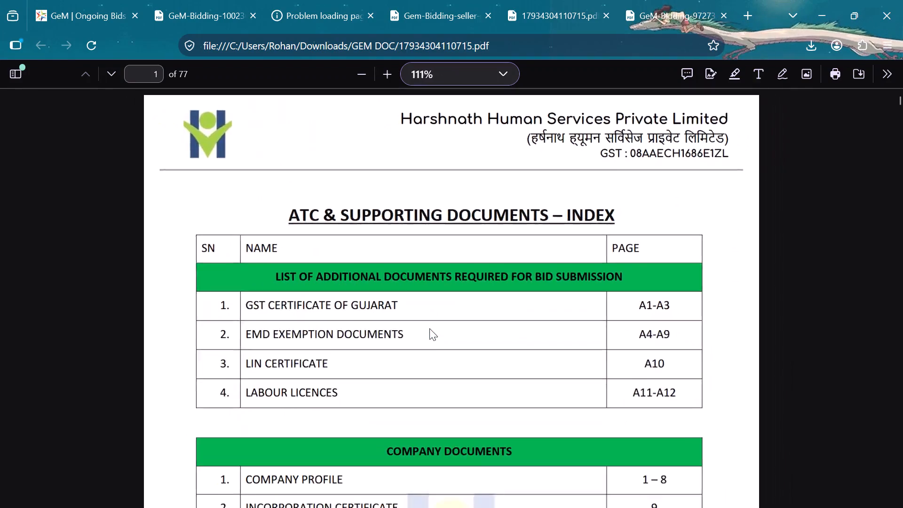
scroll(429, 328, down, 15)
scroll(429, 328, up, 1)
scroll(429, 328, down, 14)
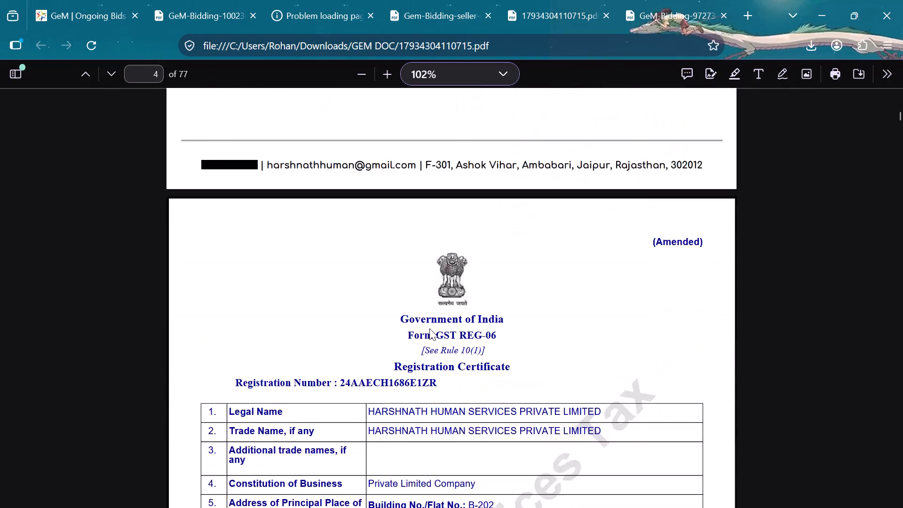
scroll(429, 328, down, 20)
scroll(429, 328, down, 13)
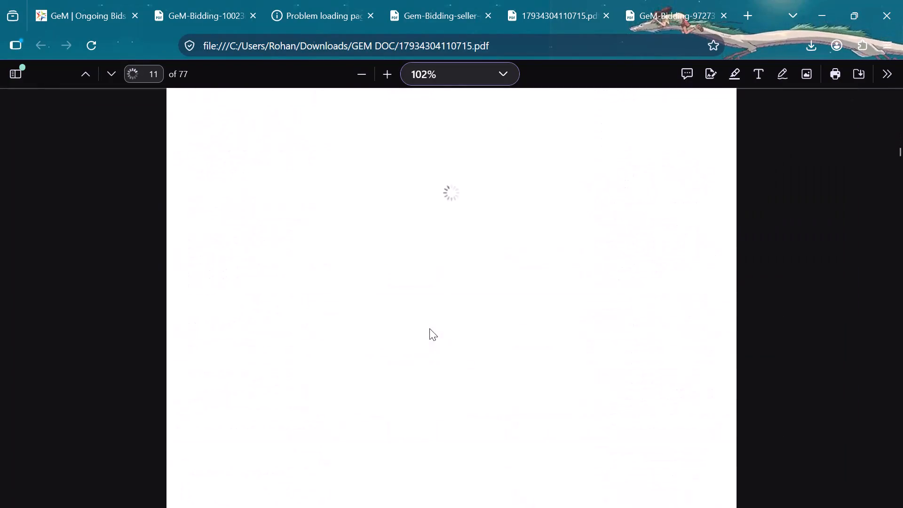
scroll(429, 328, down, 20)
scroll(429, 328, down, 11)
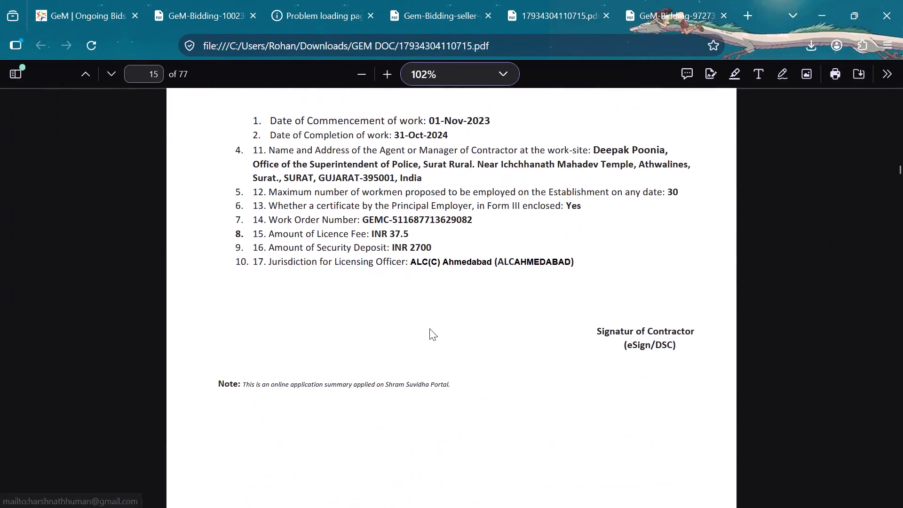
scroll(429, 328, up, 12)
scroll(429, 328, up, 11)
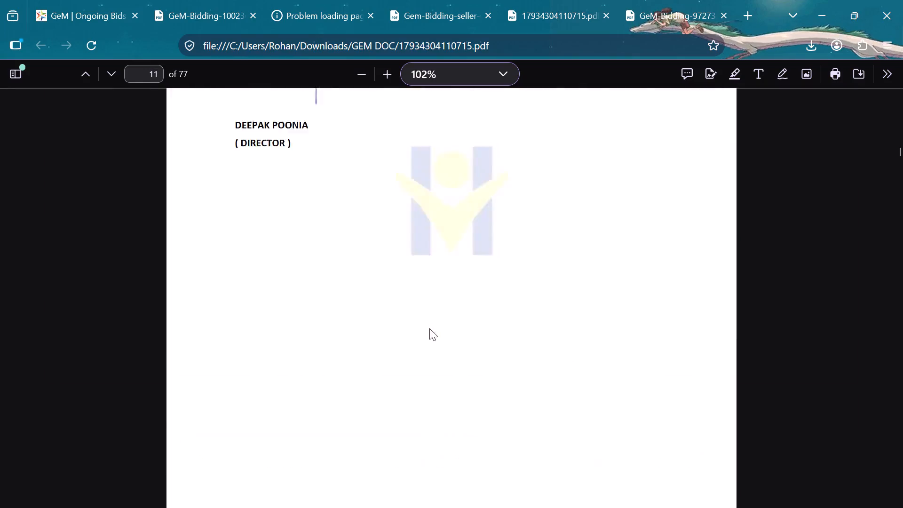
scroll(429, 328, up, 20)
scroll(429, 328, up, 15)
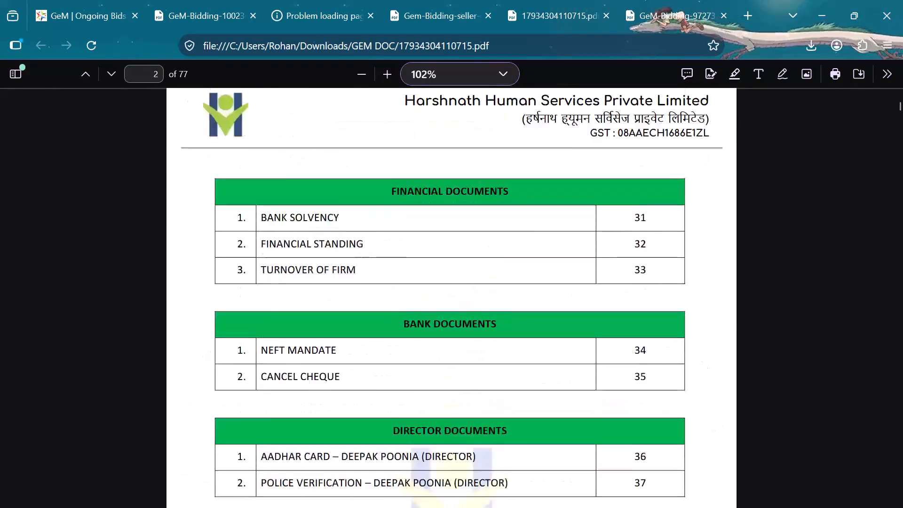
scroll(429, 328, up, 7)
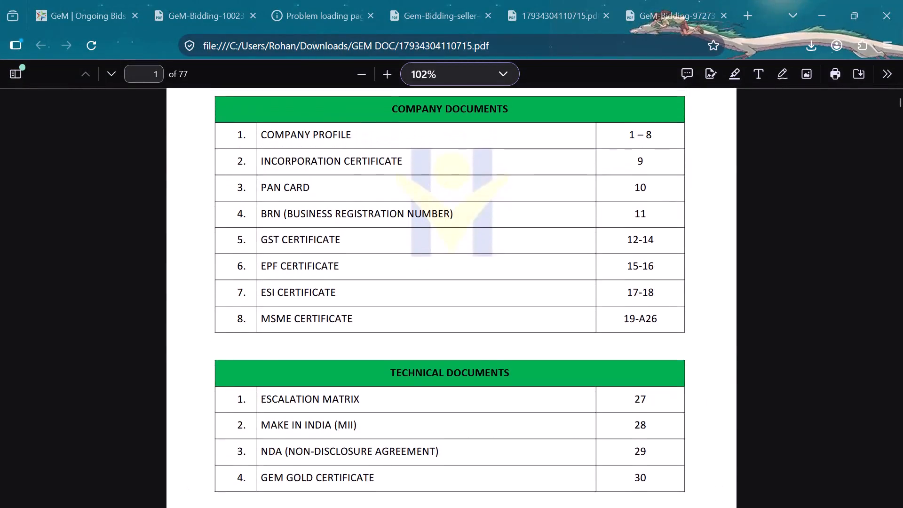
scroll(429, 328, up, 6)
scroll(429, 328, down, 2)
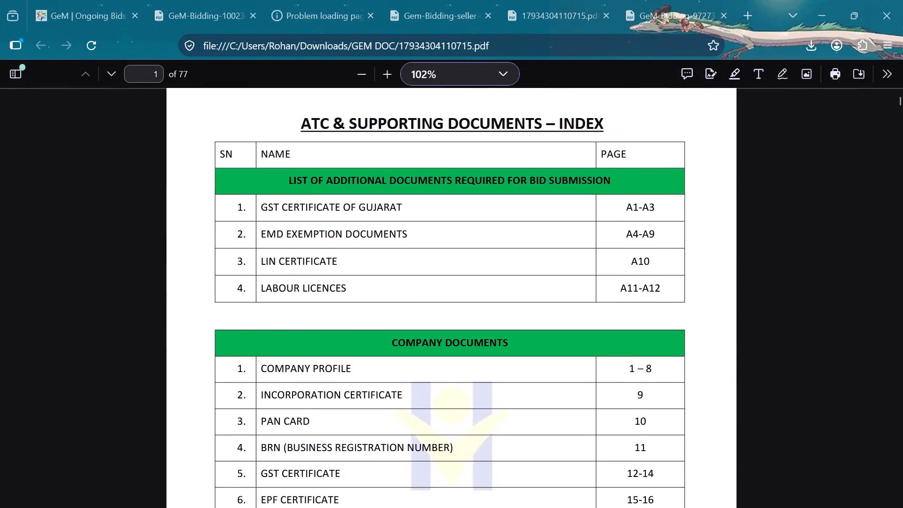
scroll(429, 328, down, 1)
scroll(413, 301, up, 2)
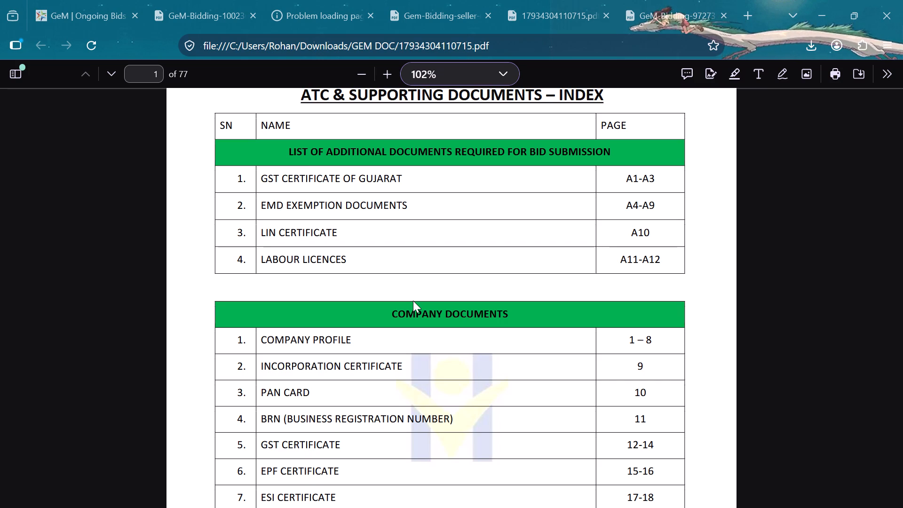
Close the page that failed to load and return to the 17934304110715.pdf attachment.
click(294, 1)
click(373, 14)
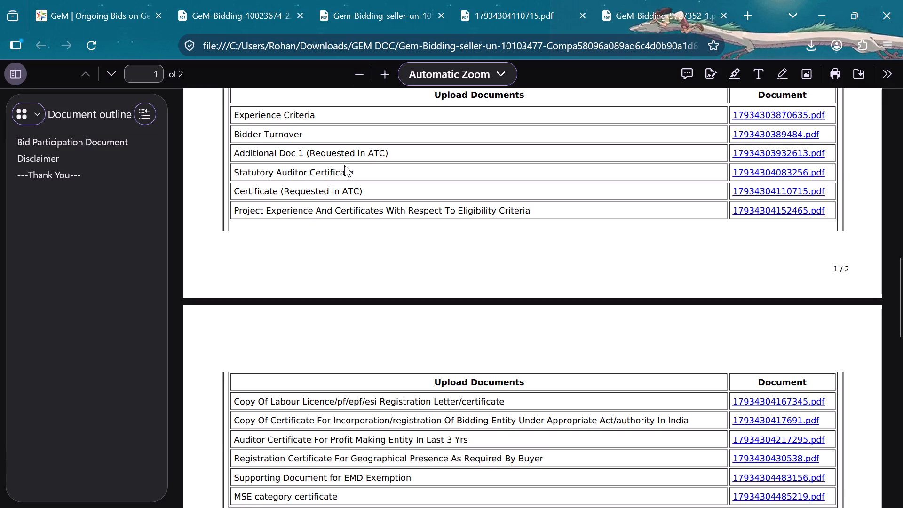
click(410, 0)
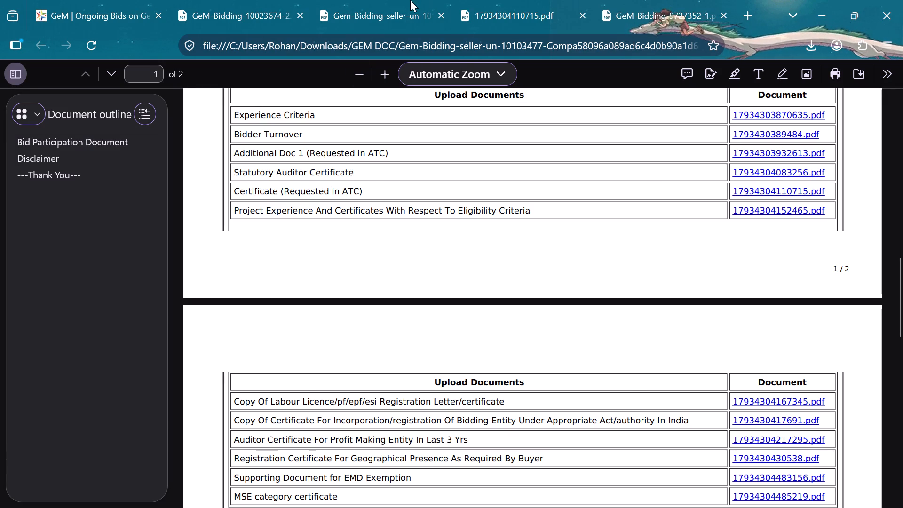
click(483, 0)
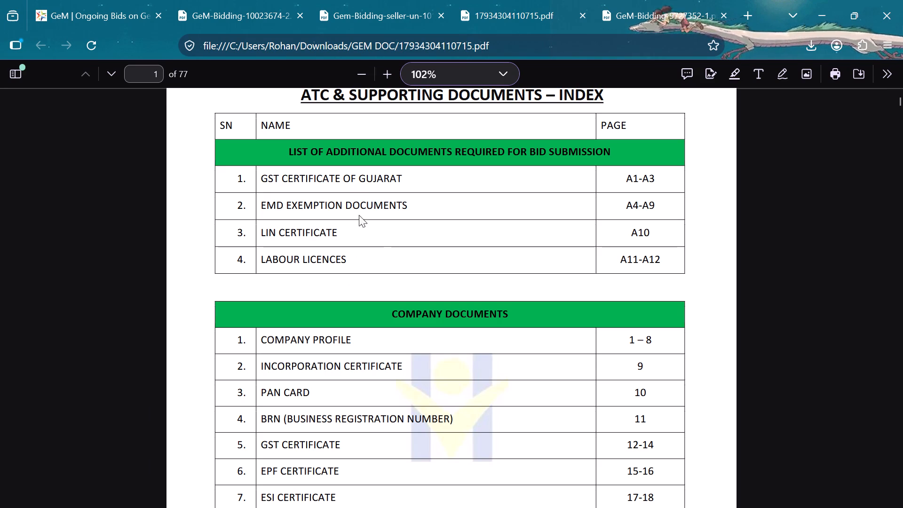